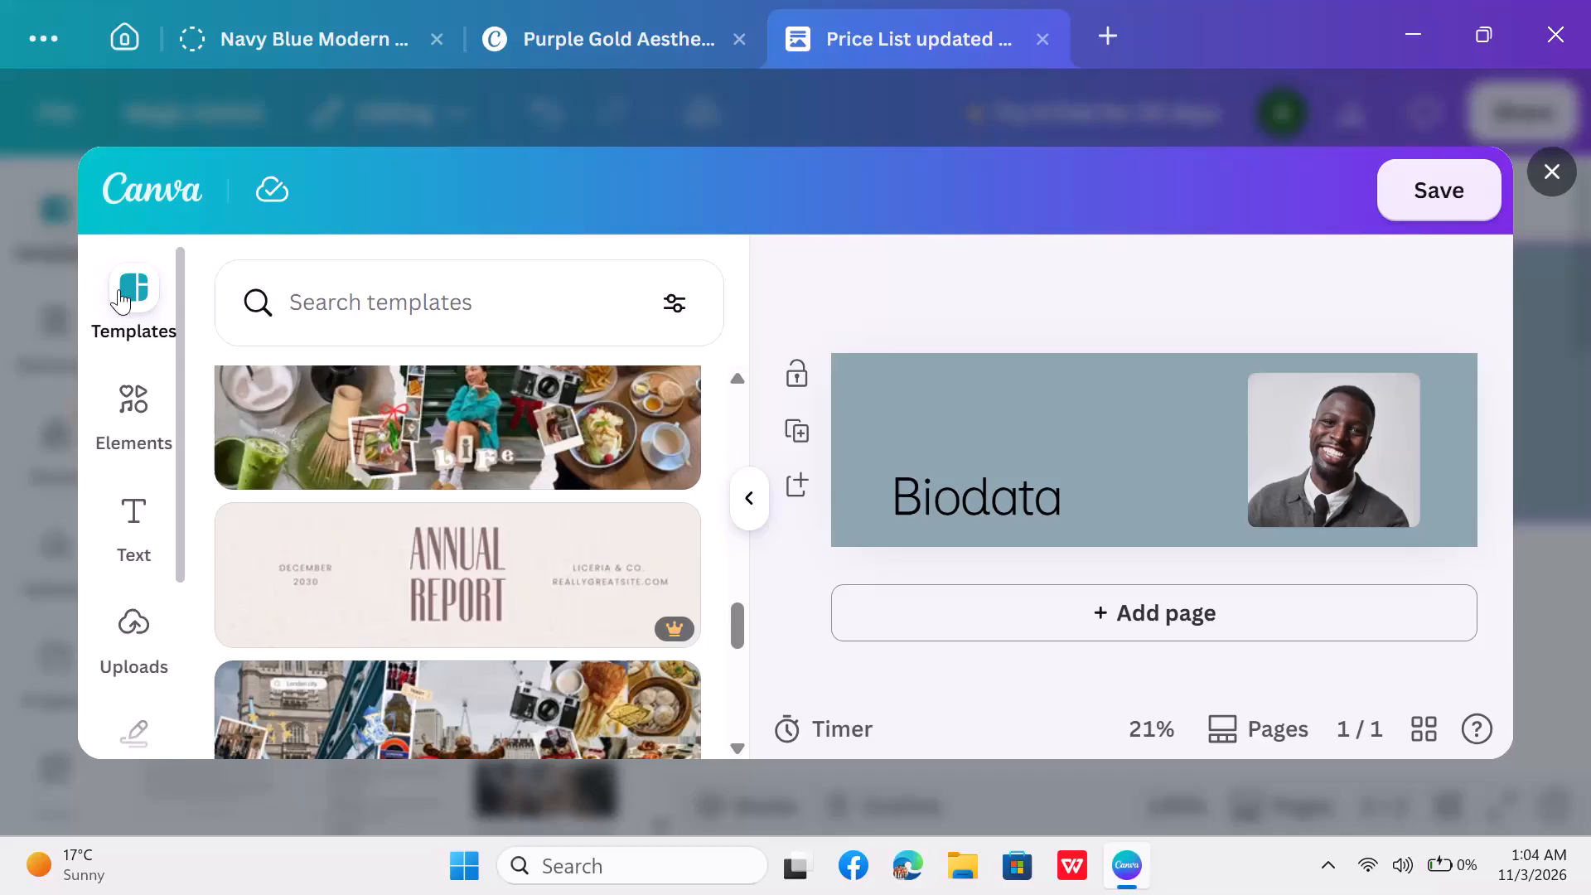
Close the Biodata header banner's editing window and return to the document.
{"action": "scroll", "coordinate": [415, 428], "scroll_direction": "up", "scroll_amount": 7}
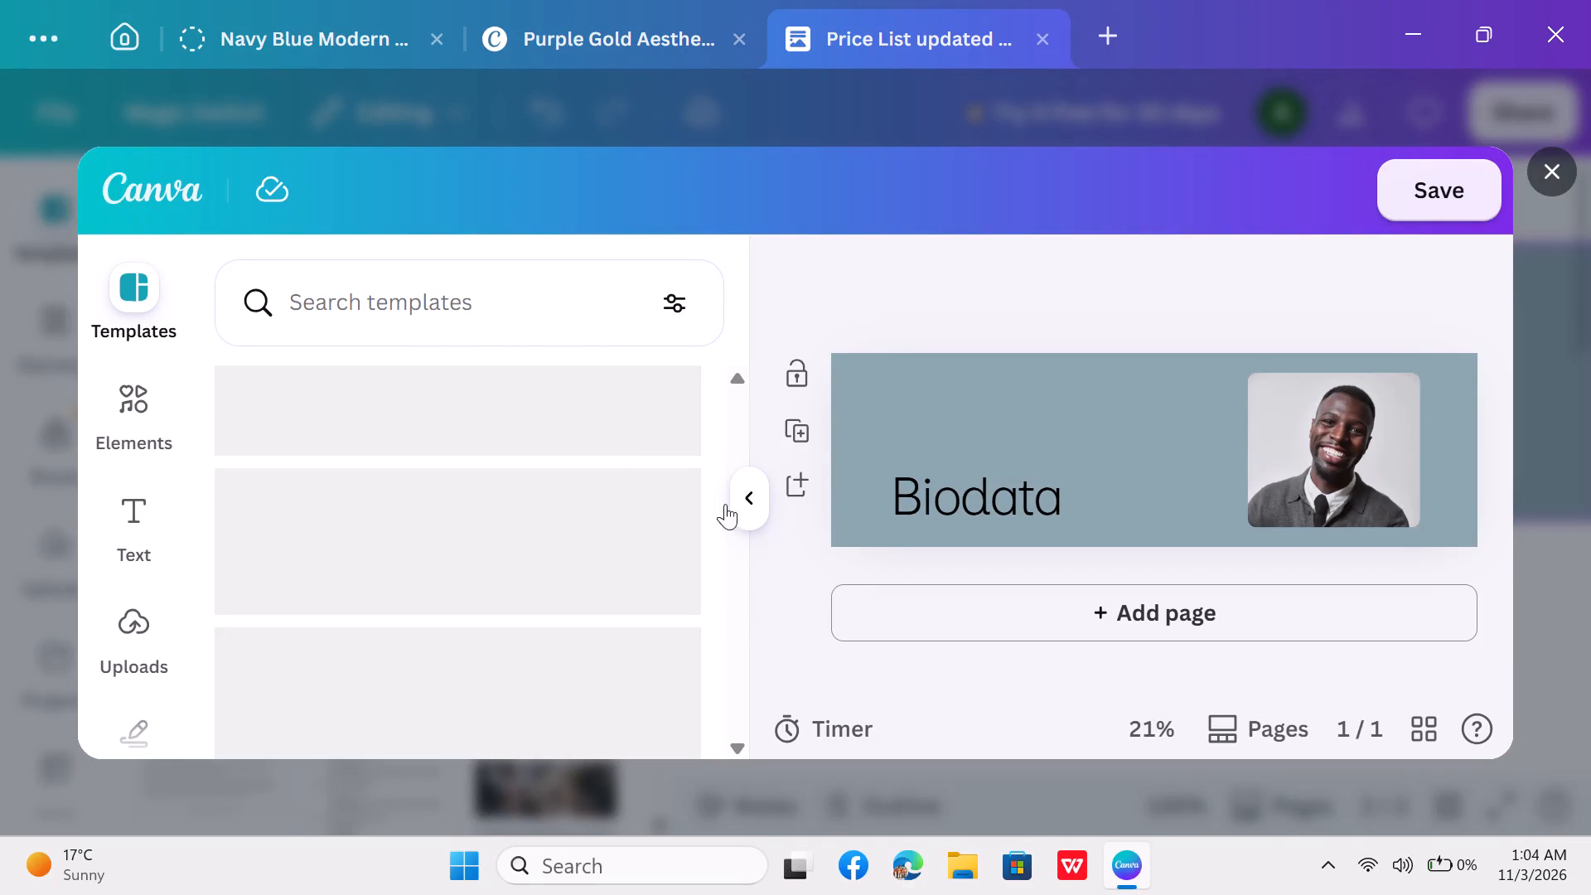
{"action": "left_click", "coordinate": [747, 503]}
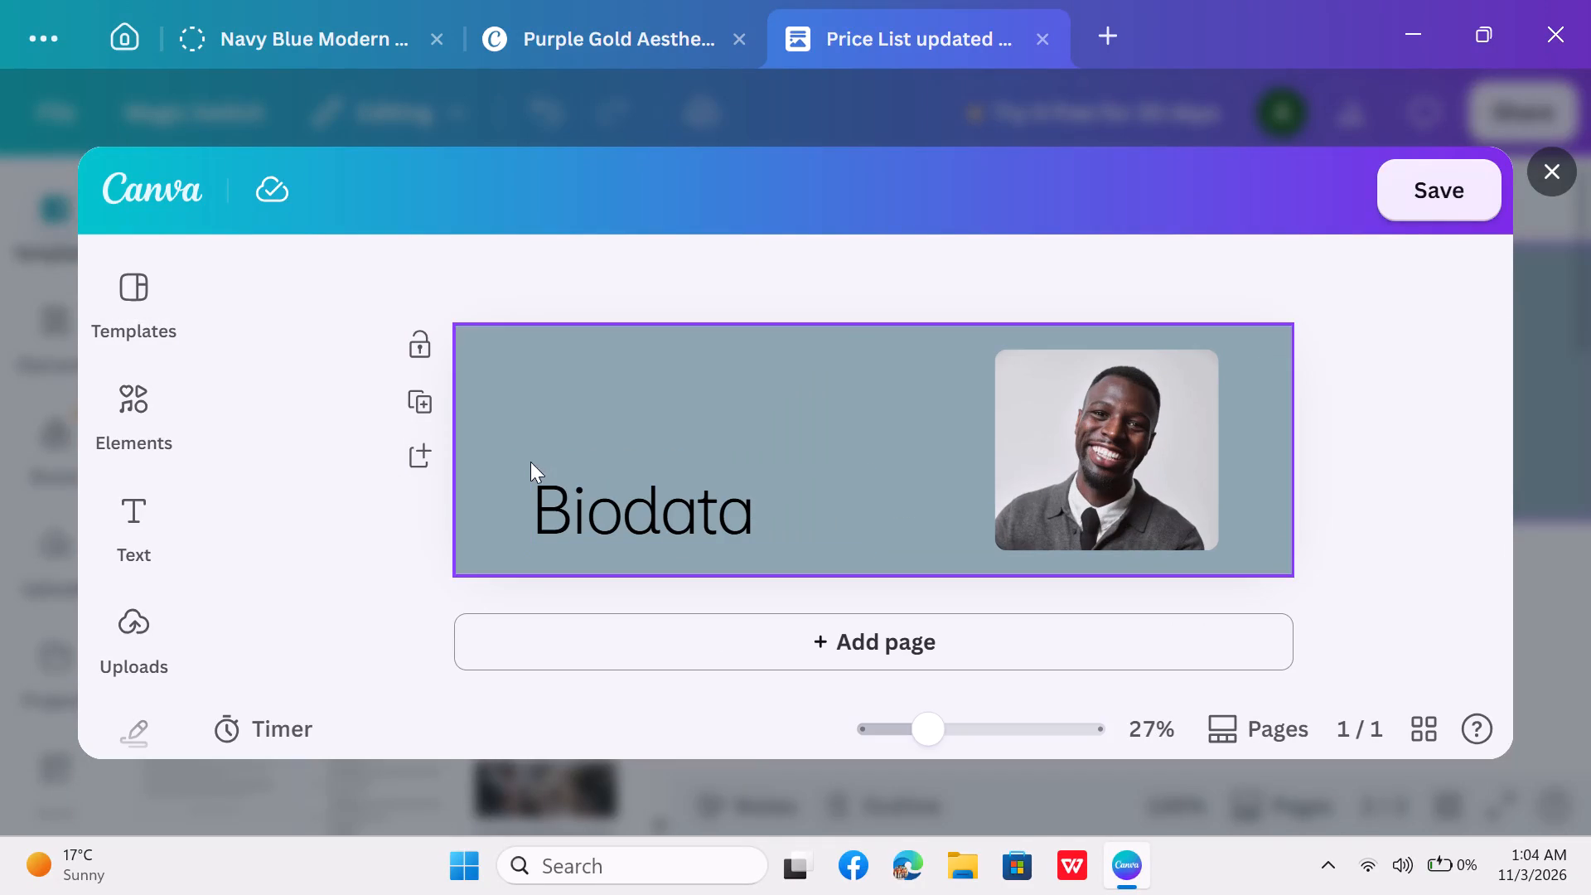
{"action": "left_click", "coordinate": [1547, 162]}
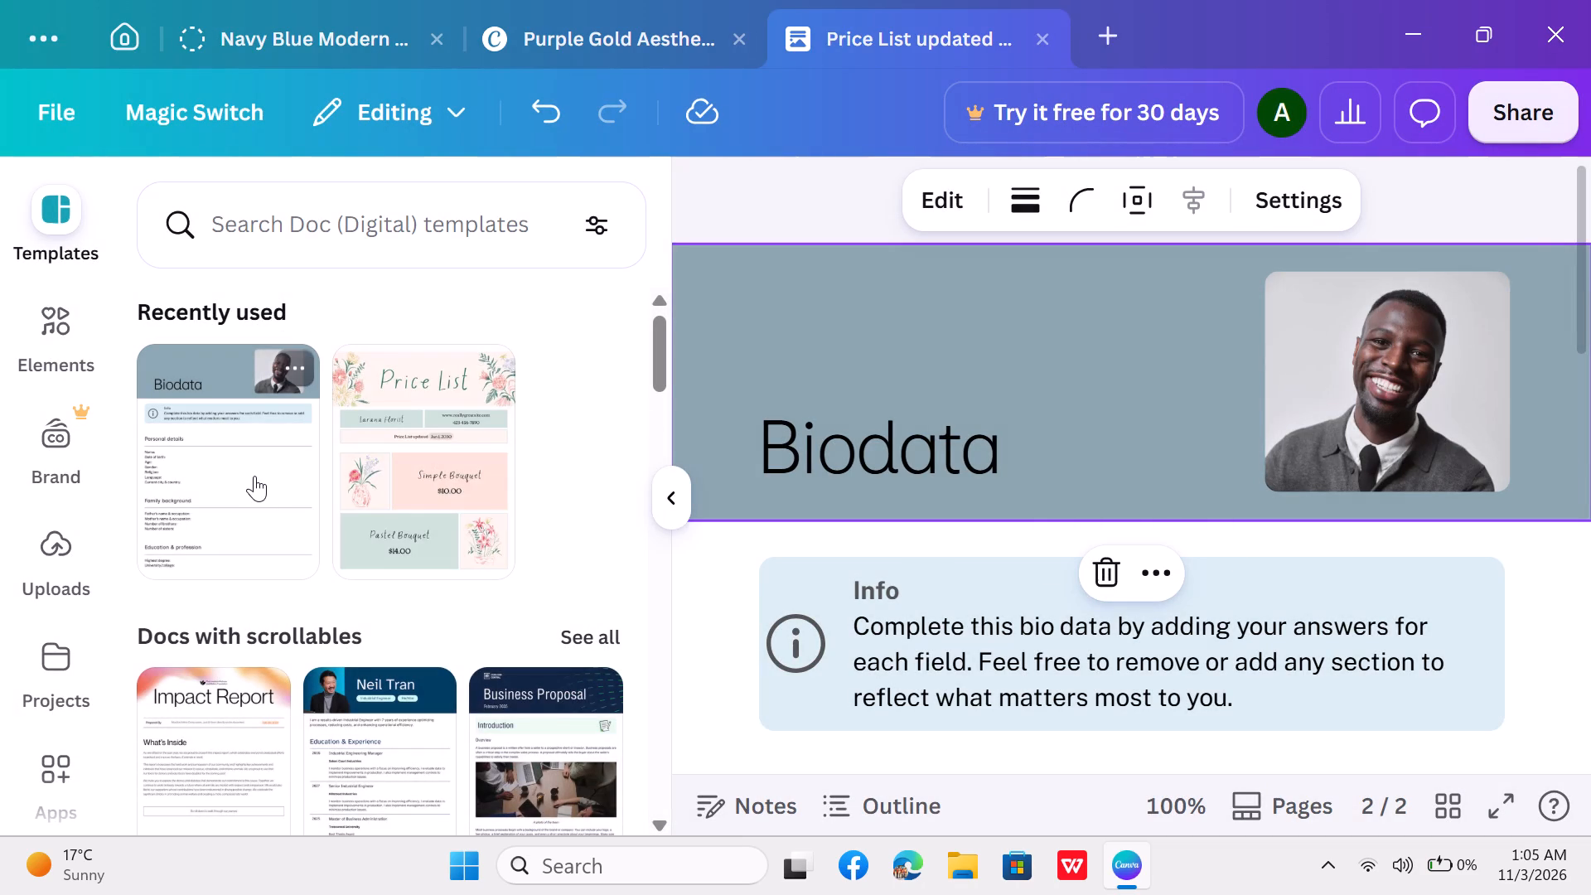
Fill in the person's name on the Name line of the Personal details section.
{"action": "scroll", "coordinate": [955, 549], "scroll_direction": "down", "scroll_amount": 3}
{"action": "scroll", "coordinate": [976, 545], "scroll_direction": "up", "scroll_amount": 3}
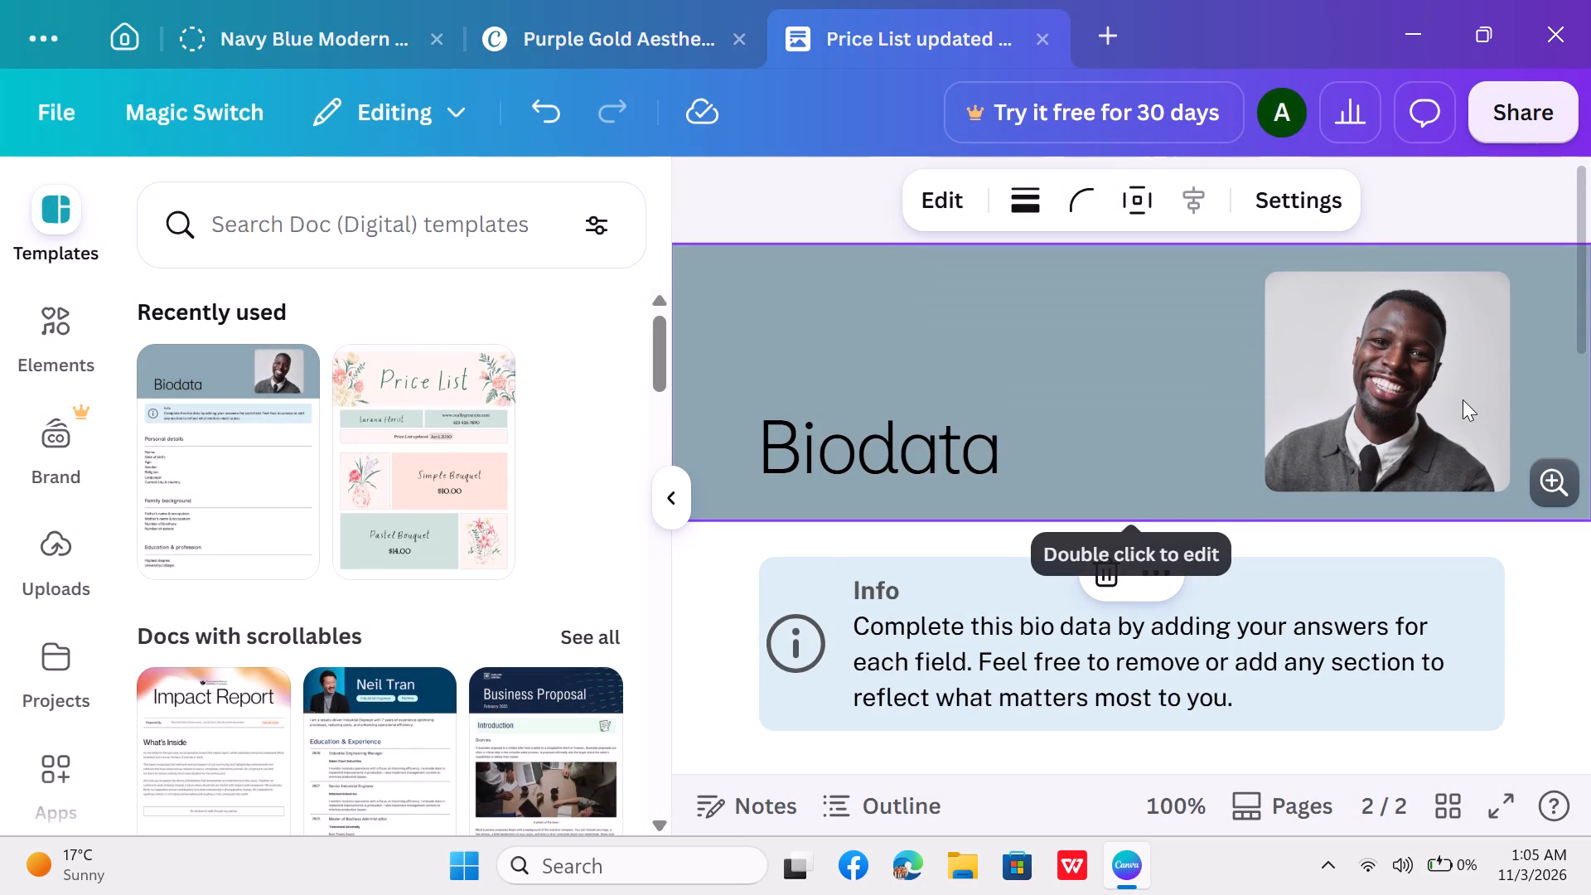
{"action": "scroll", "coordinate": [961, 616], "scroll_direction": "down", "scroll_amount": 4}
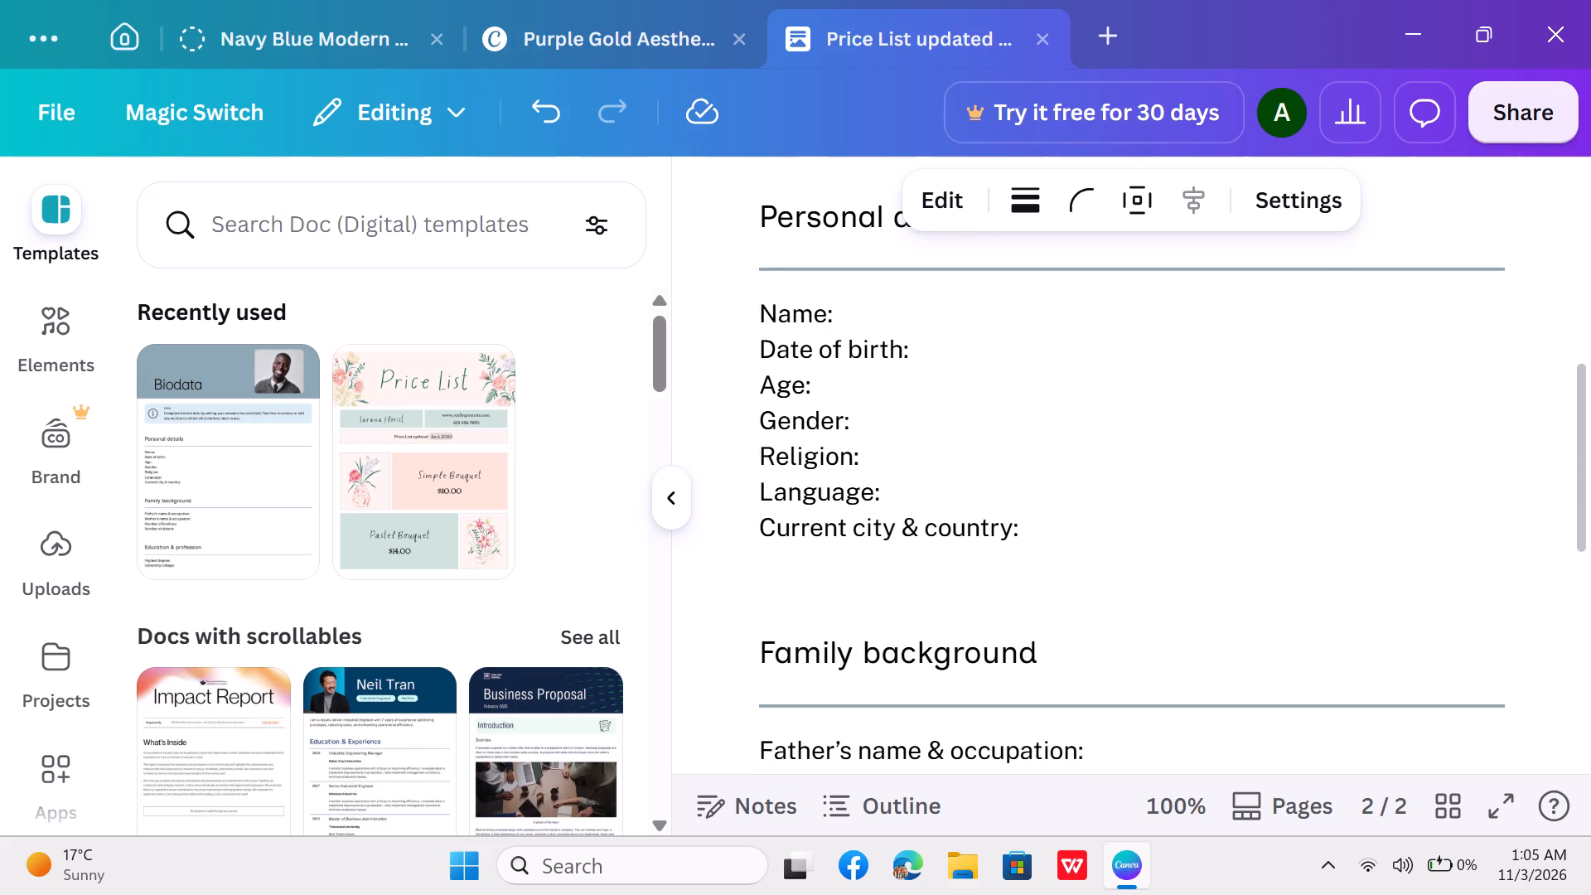
{"action": "left_click", "coordinate": [860, 311]}
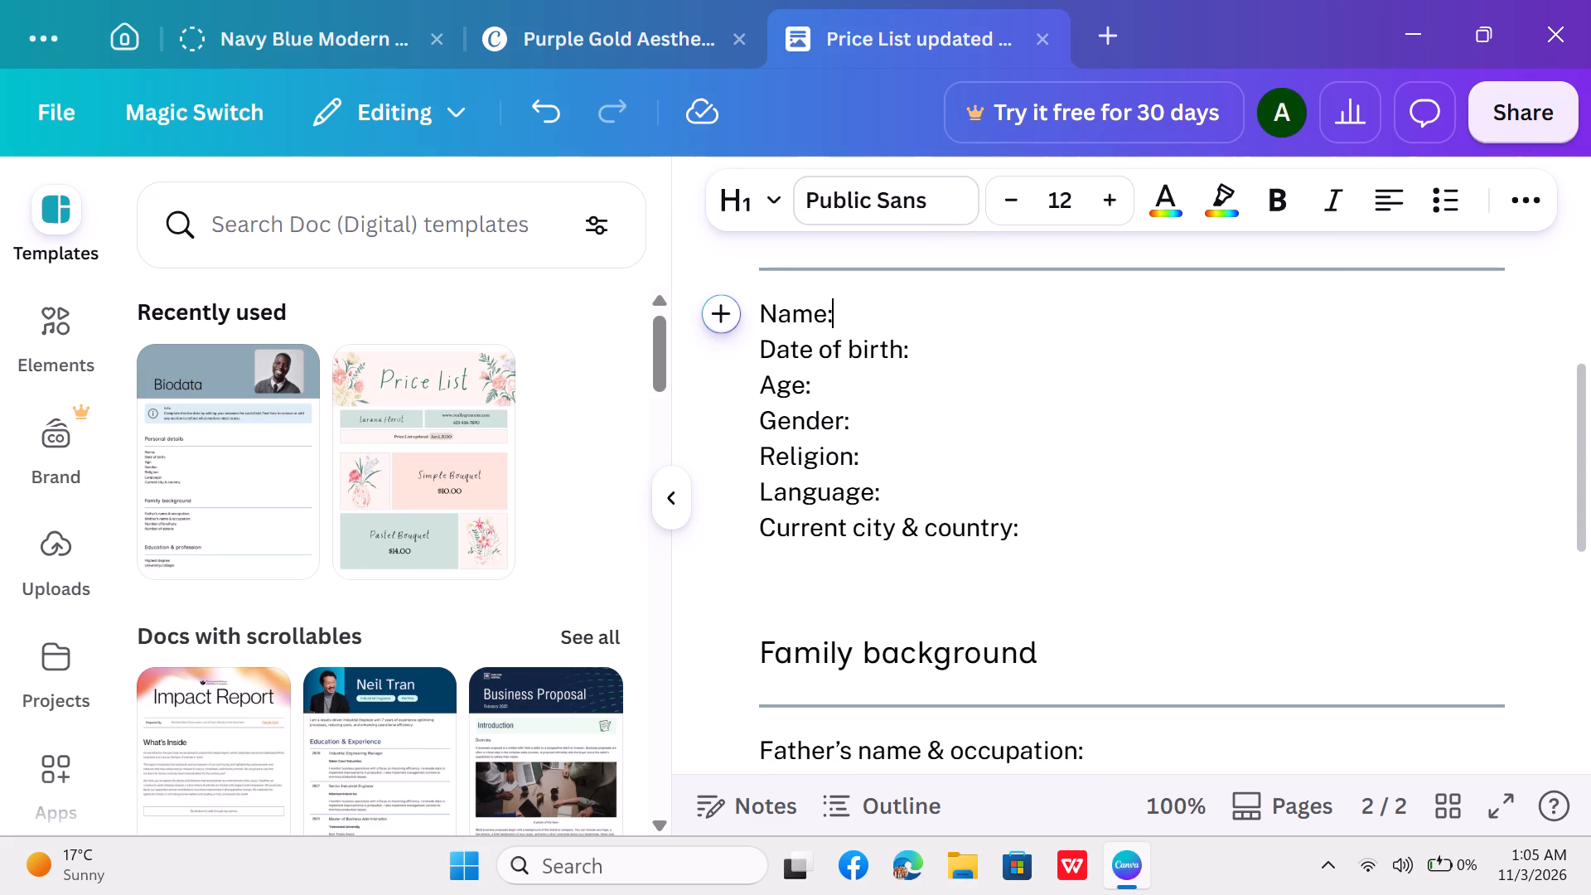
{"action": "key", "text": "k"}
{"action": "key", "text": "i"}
{"action": "key", "text": "BackSpace"}
{"action": "key", "text": "BackSpace"}
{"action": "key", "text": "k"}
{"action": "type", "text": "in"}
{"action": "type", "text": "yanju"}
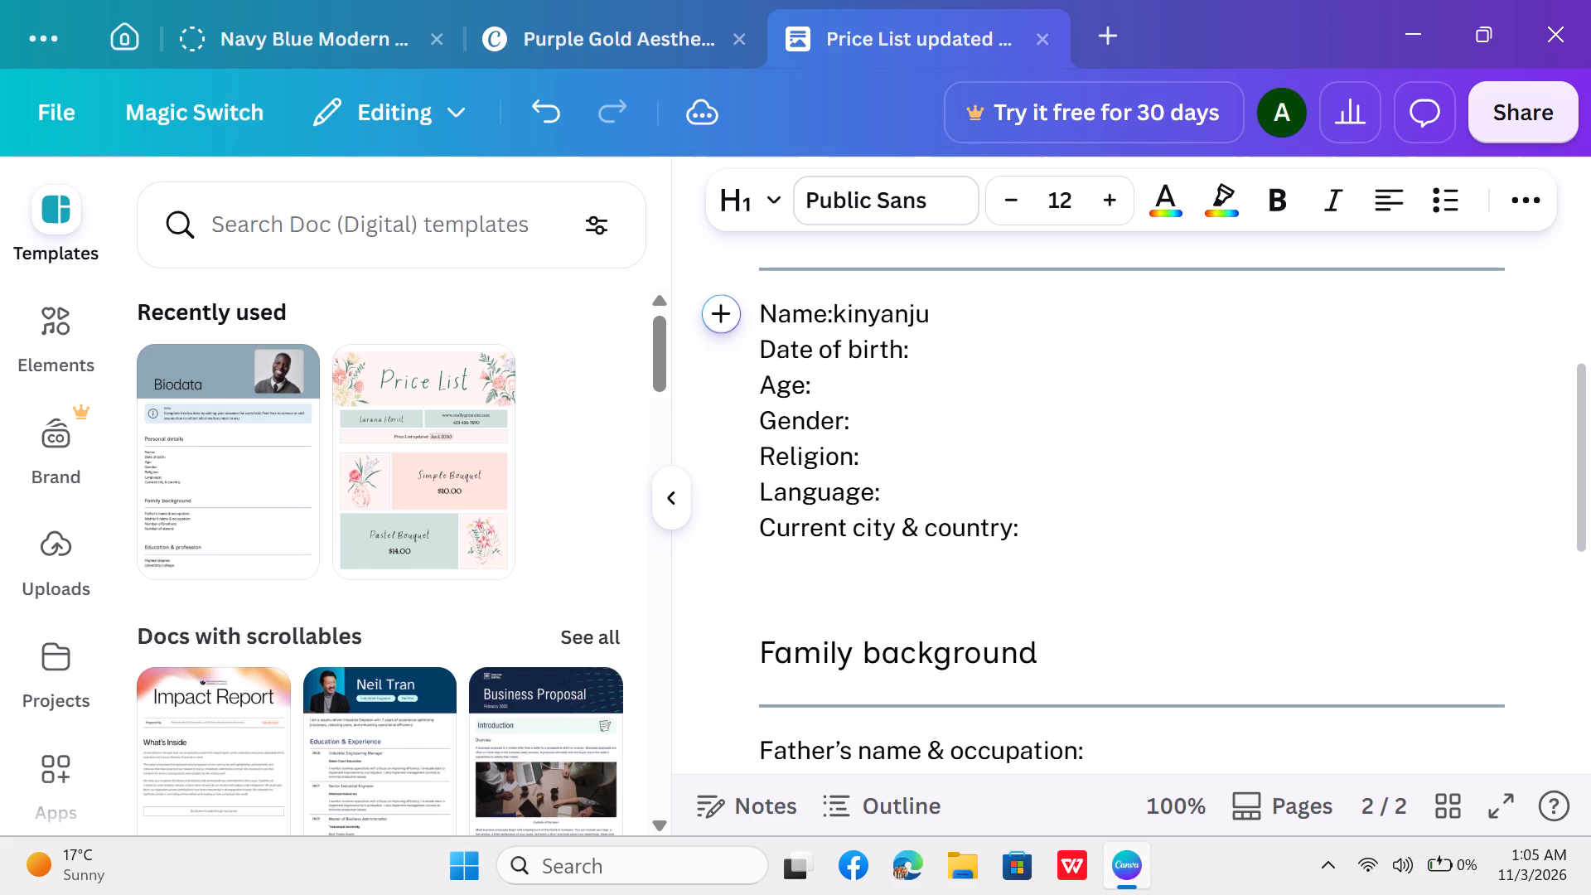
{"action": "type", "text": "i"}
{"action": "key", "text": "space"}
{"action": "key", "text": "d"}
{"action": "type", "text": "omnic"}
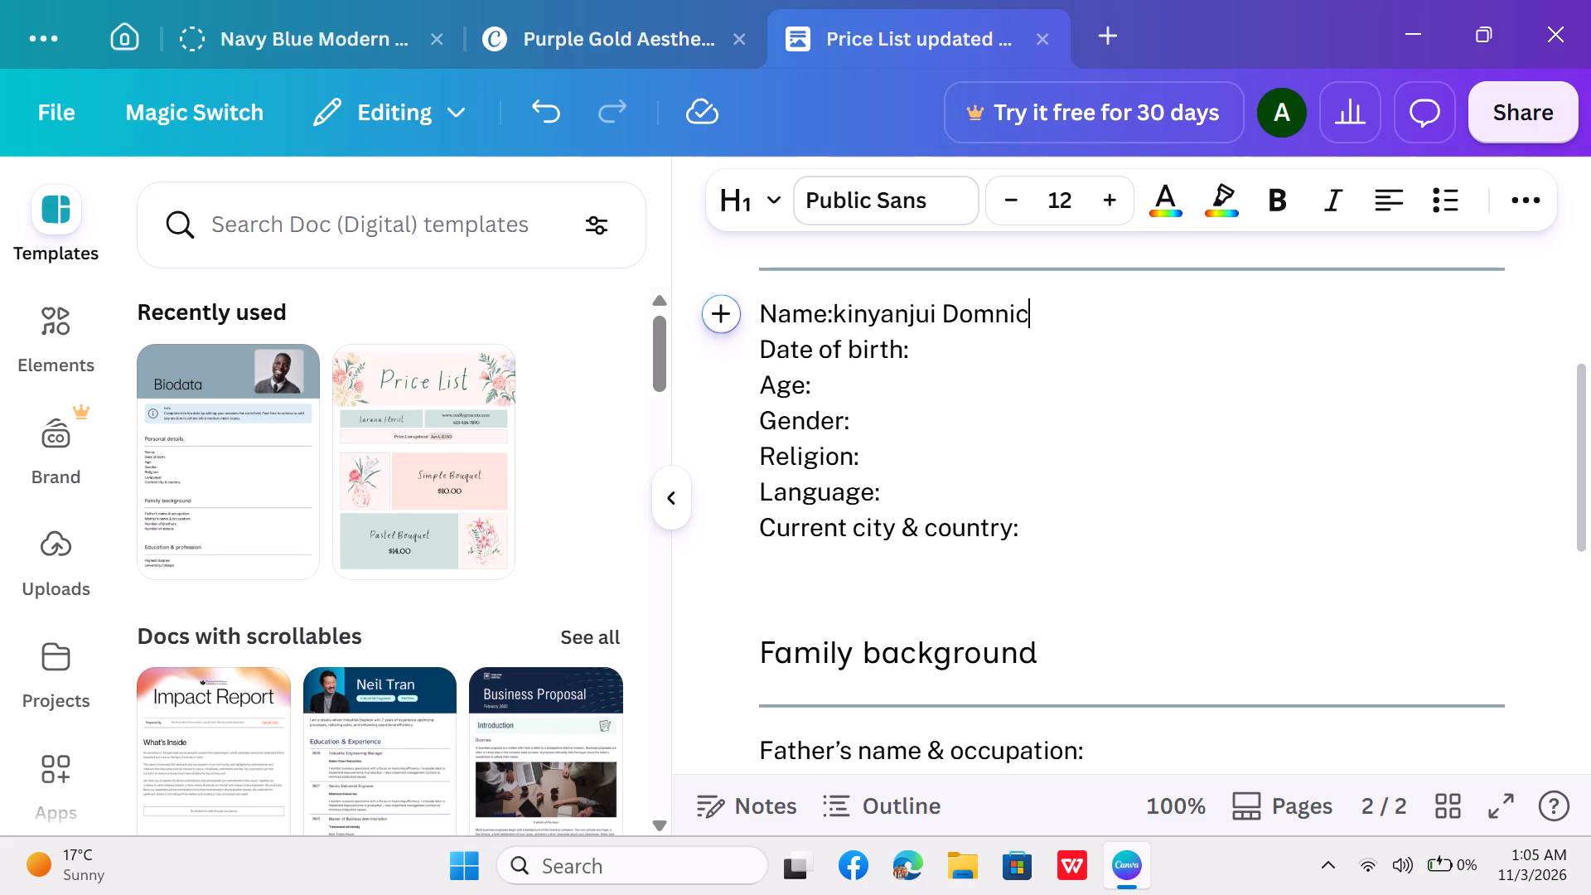
Fill in the birth date on the Date of birth line in day/month/year format.
{"action": "left_click", "coordinate": [940, 353]}
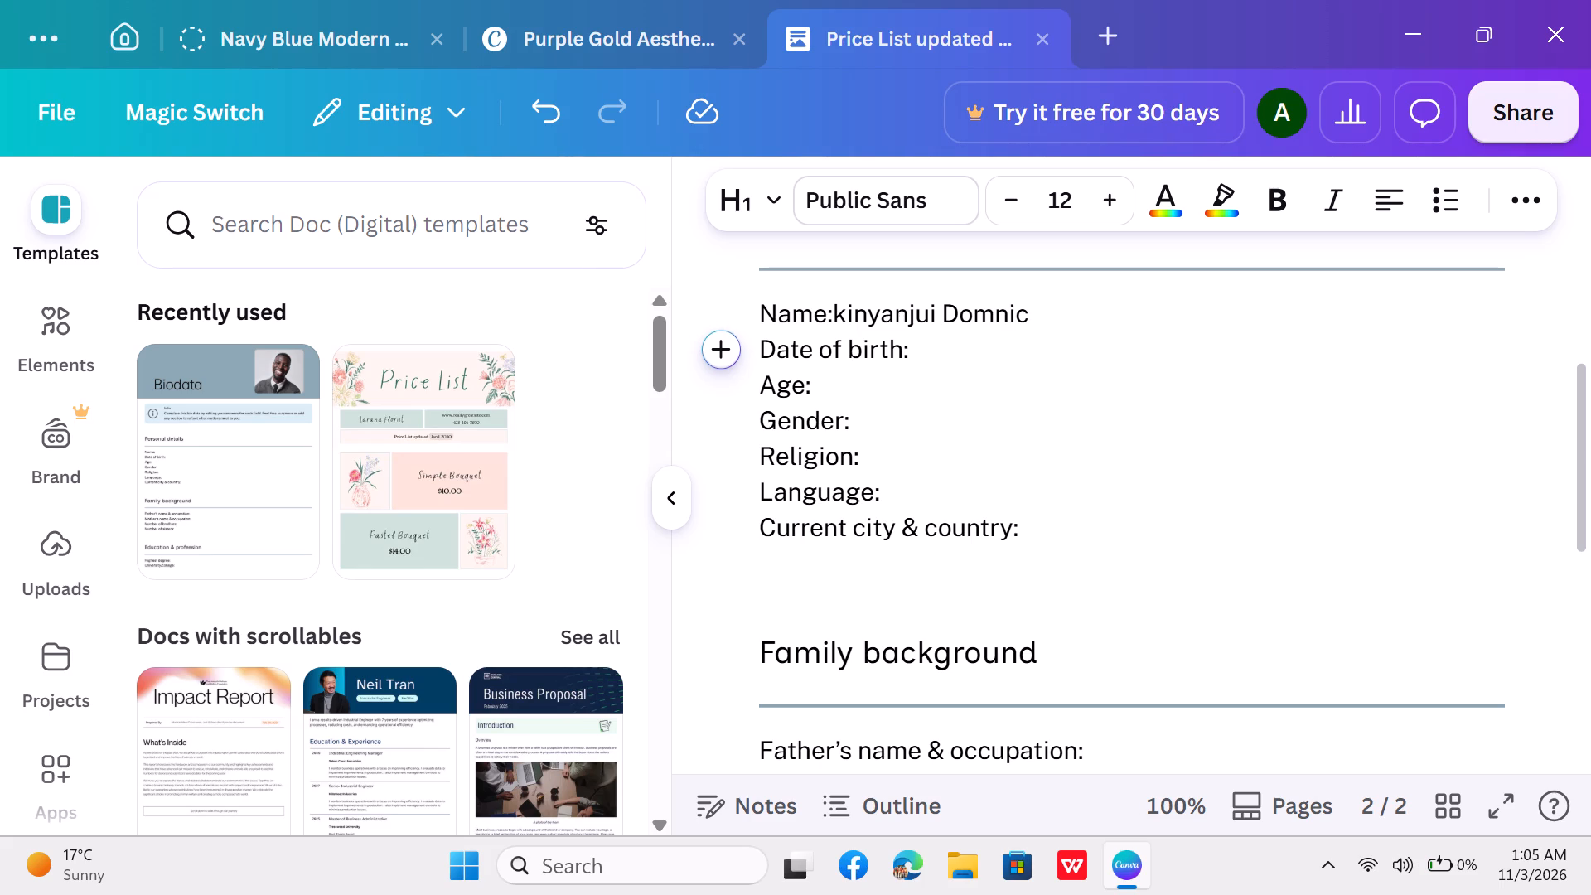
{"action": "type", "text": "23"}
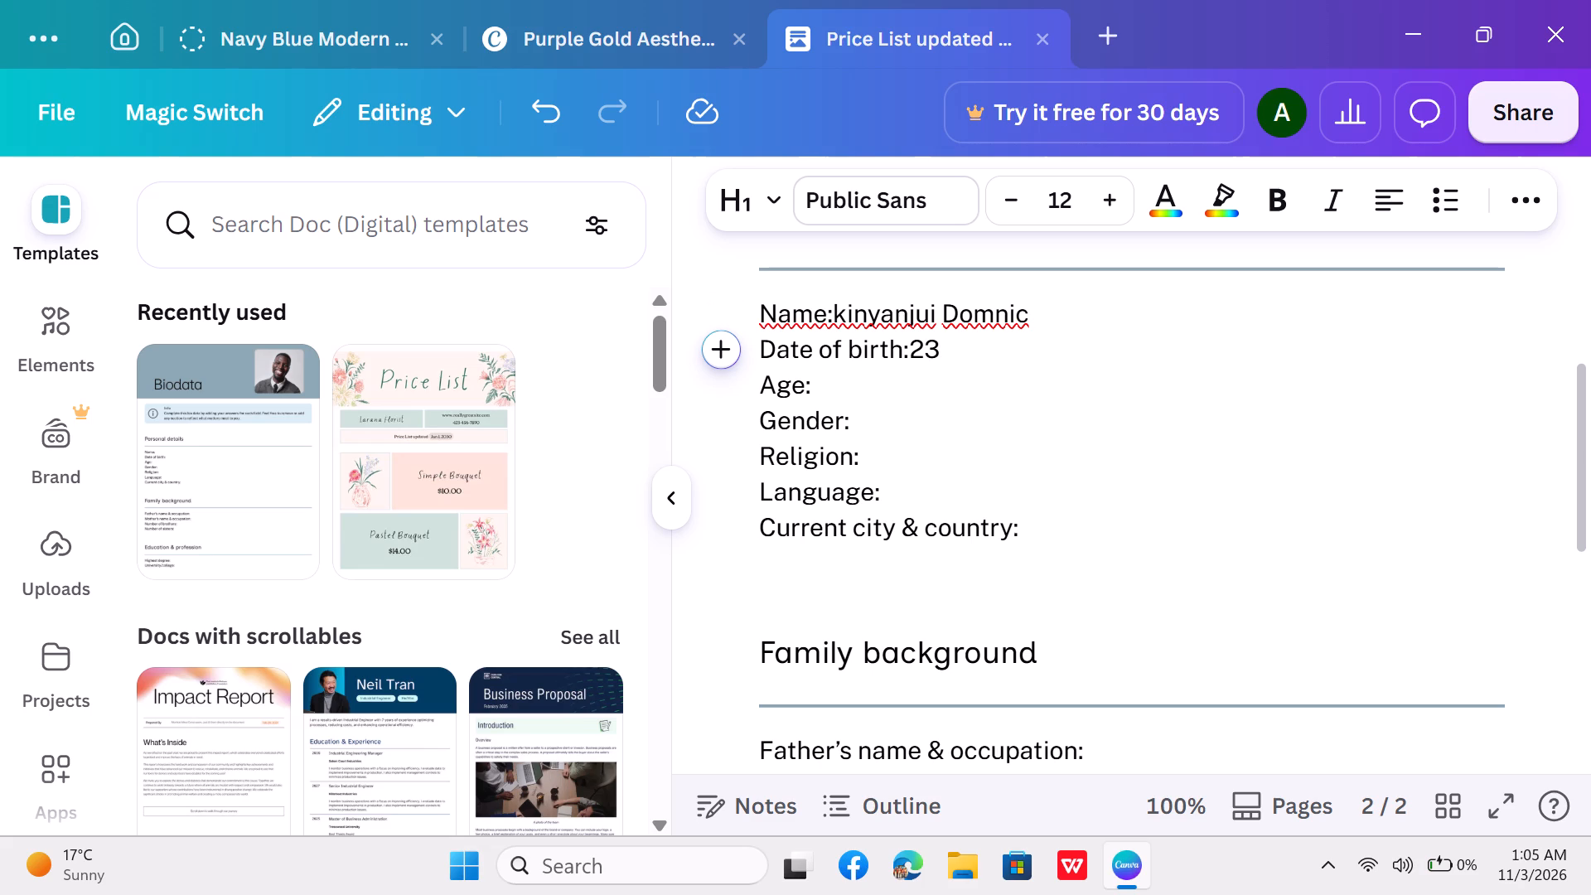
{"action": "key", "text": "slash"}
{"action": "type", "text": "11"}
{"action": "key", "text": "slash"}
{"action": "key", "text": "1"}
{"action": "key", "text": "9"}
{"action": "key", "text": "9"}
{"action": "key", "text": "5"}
Fill in the personal details with the age 31 and the gender "male".
{"action": "left_click", "coordinate": [871, 385]}
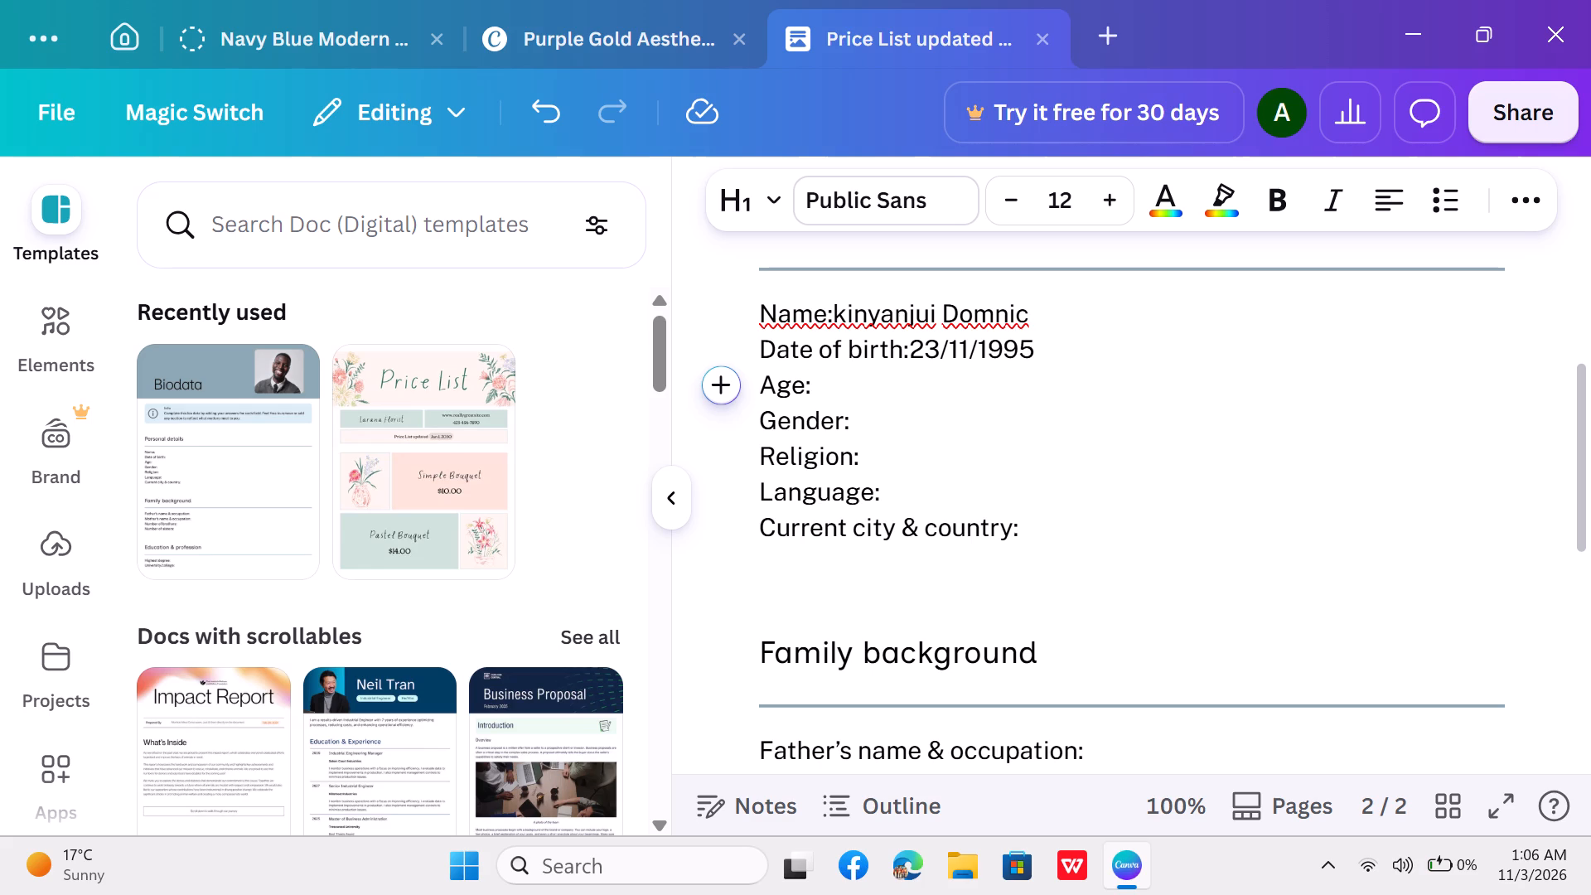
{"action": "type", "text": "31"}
{"action": "left_click", "coordinate": [885, 416]}
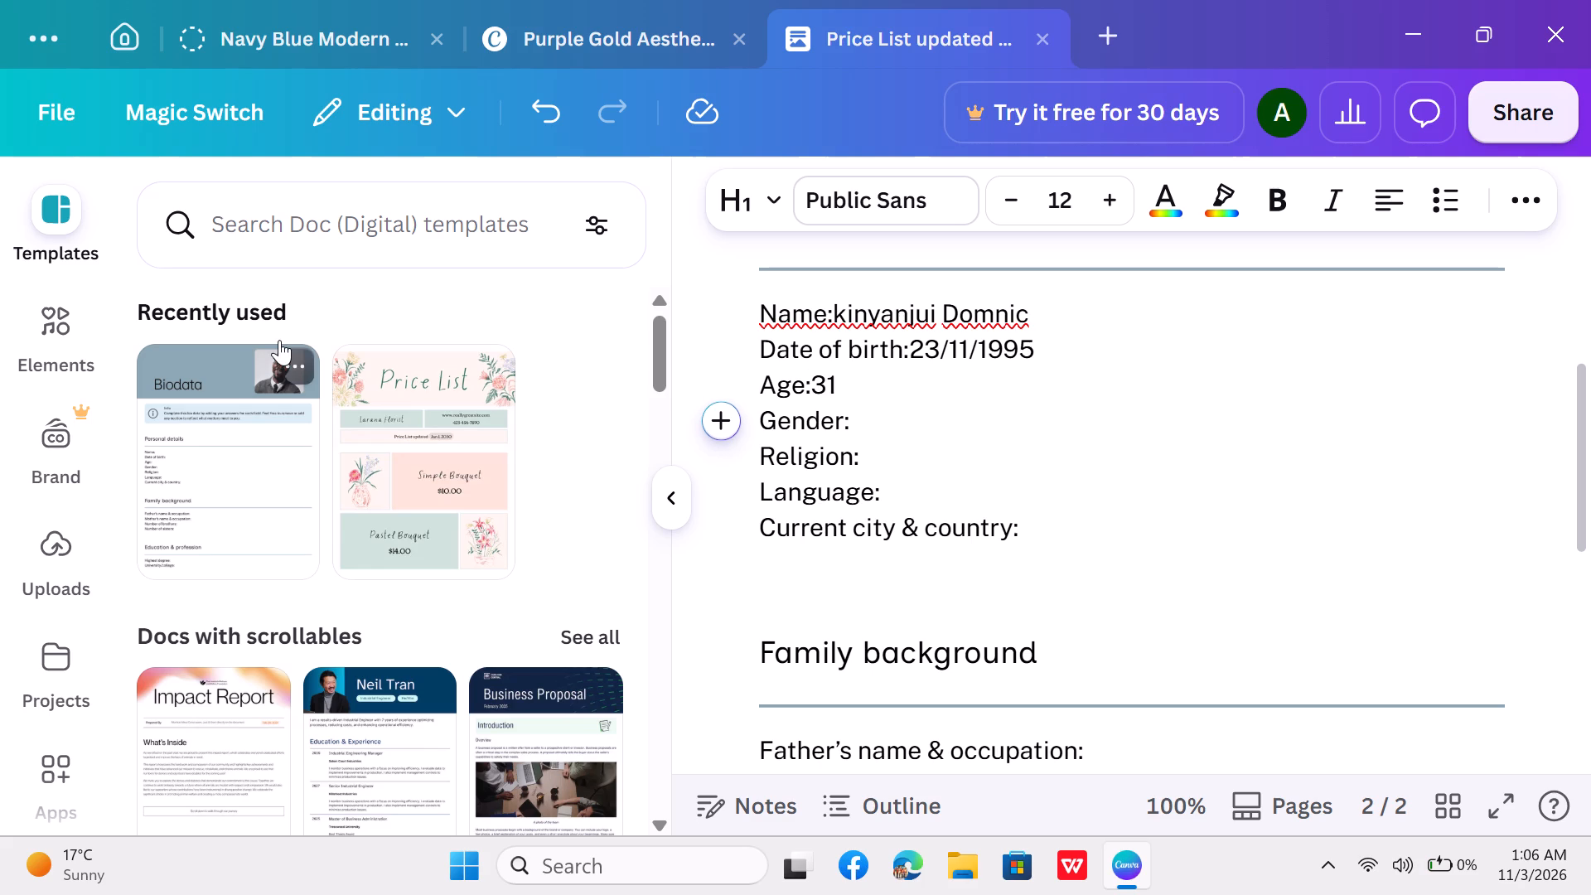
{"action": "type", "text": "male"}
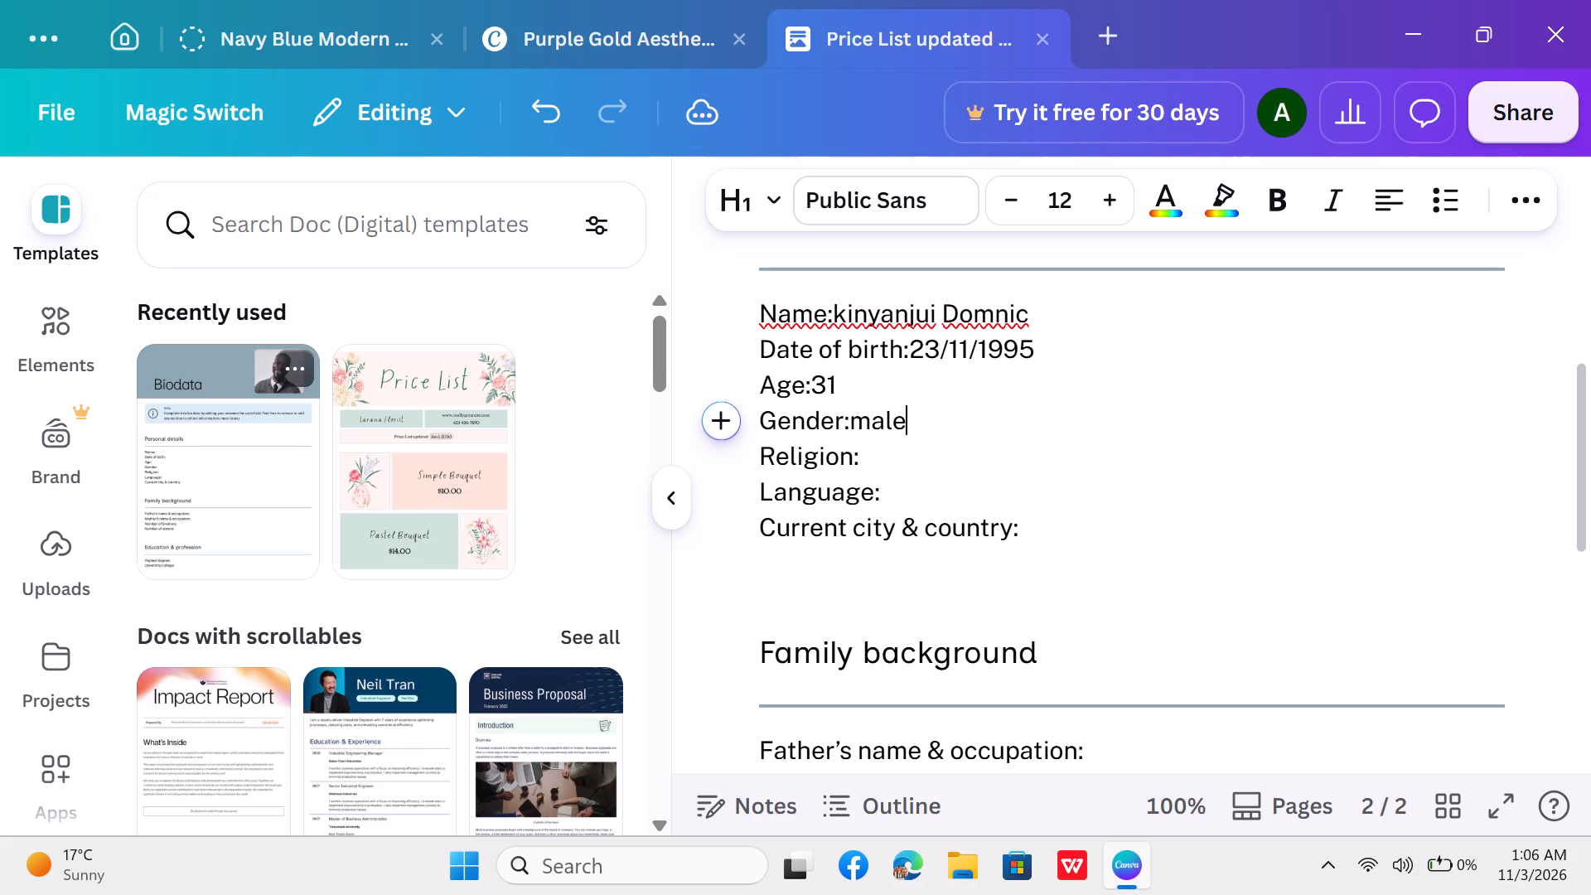
Fill in the Religion line of the personal details with "christian".
{"action": "left_click", "coordinate": [879, 457]}
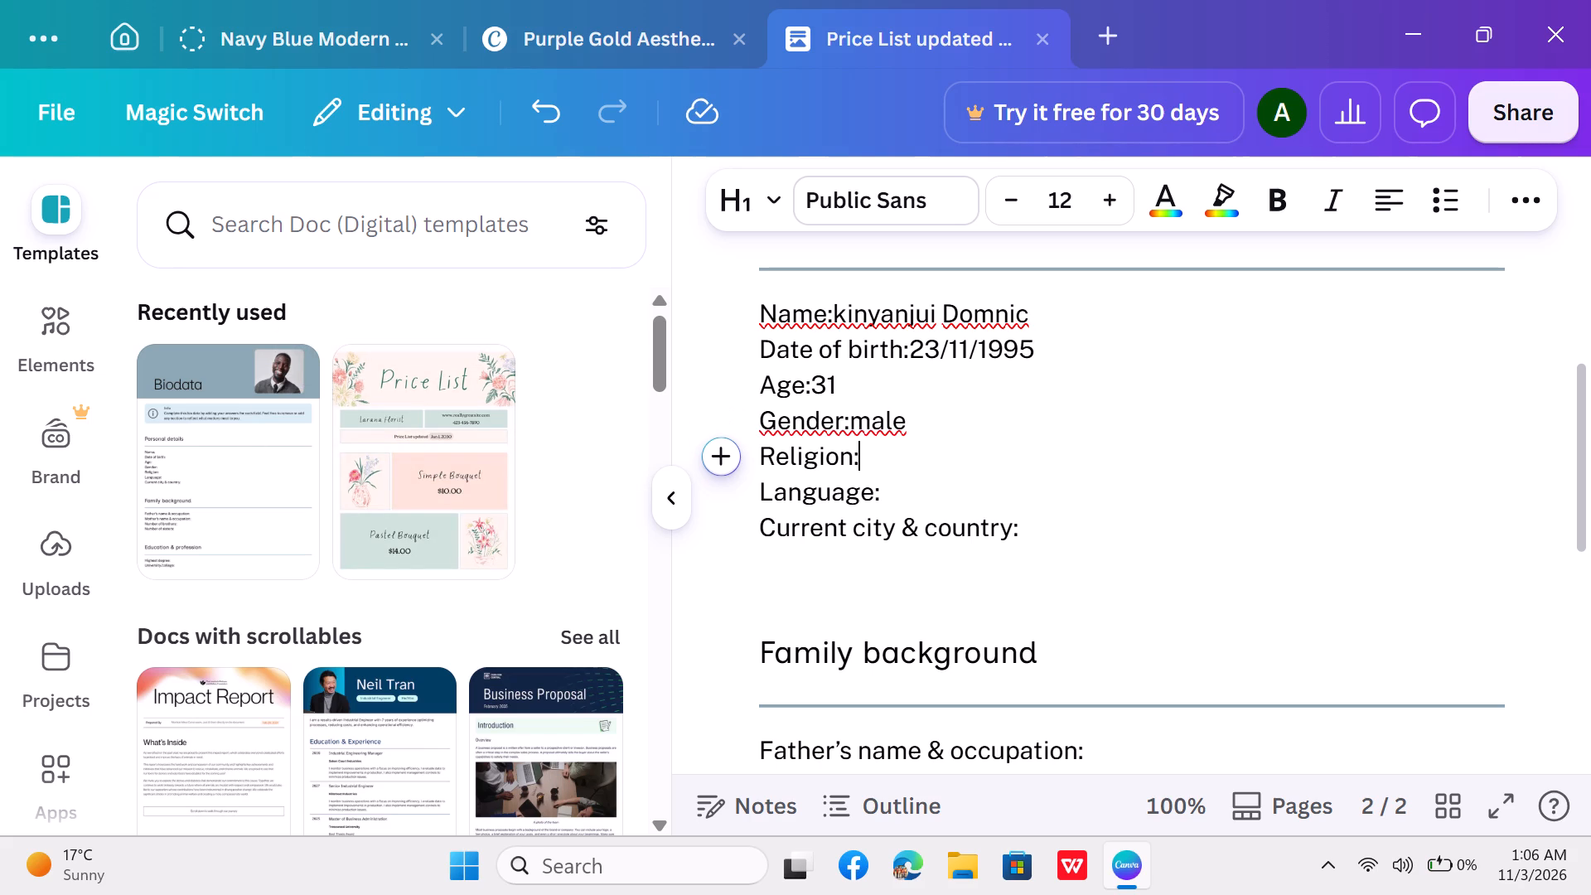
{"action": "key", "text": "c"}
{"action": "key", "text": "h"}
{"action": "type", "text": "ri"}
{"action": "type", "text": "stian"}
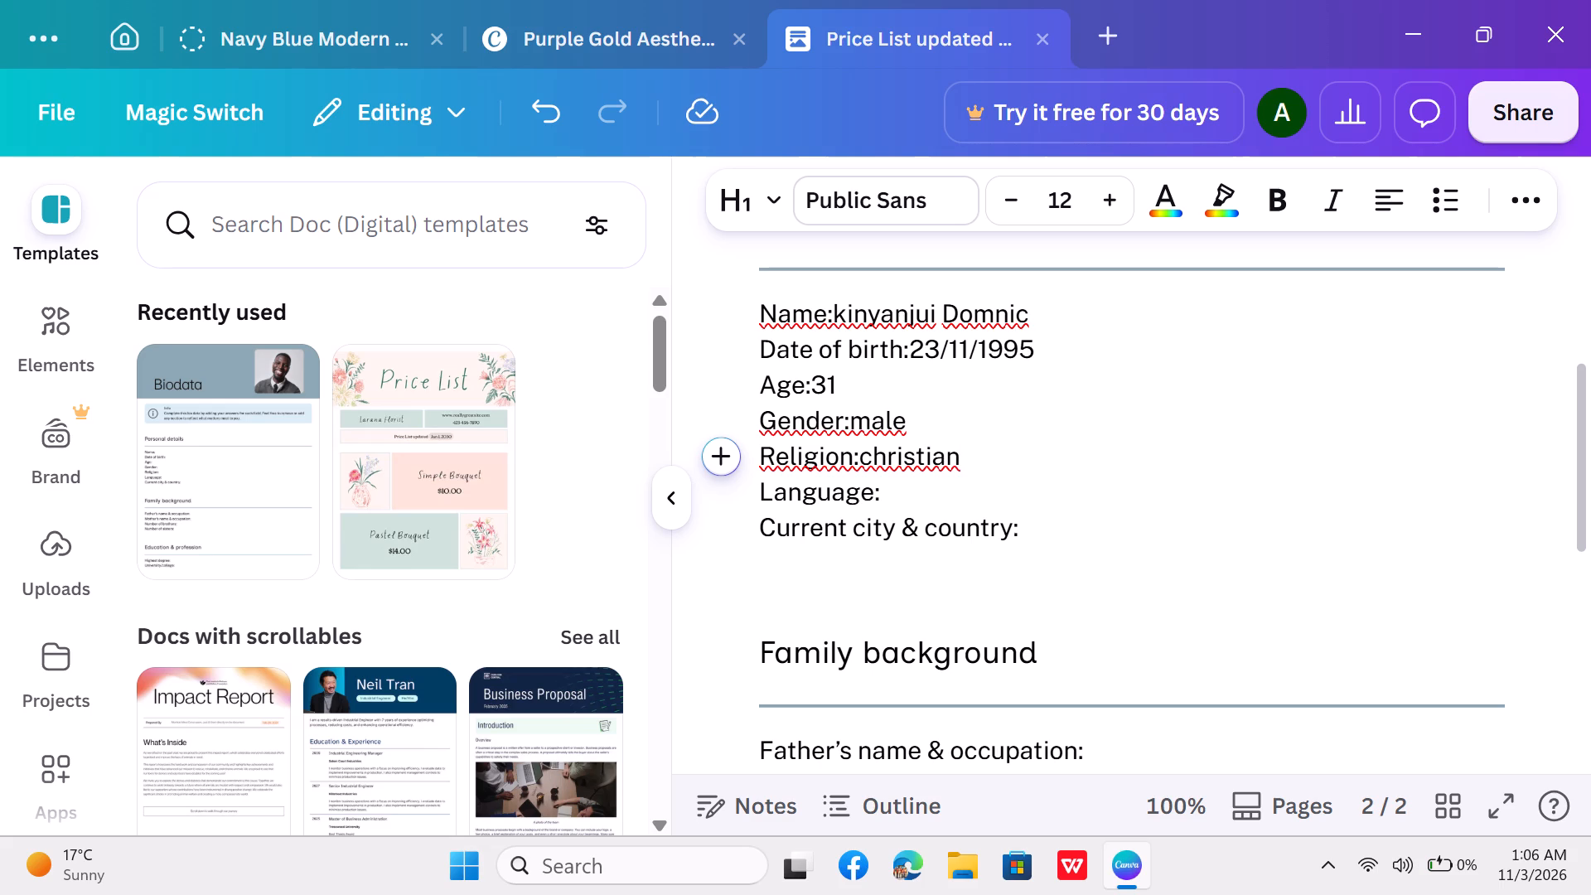
Fill in the Language line of the personal details with "English & french".
{"action": "left_click", "coordinate": [923, 488]}
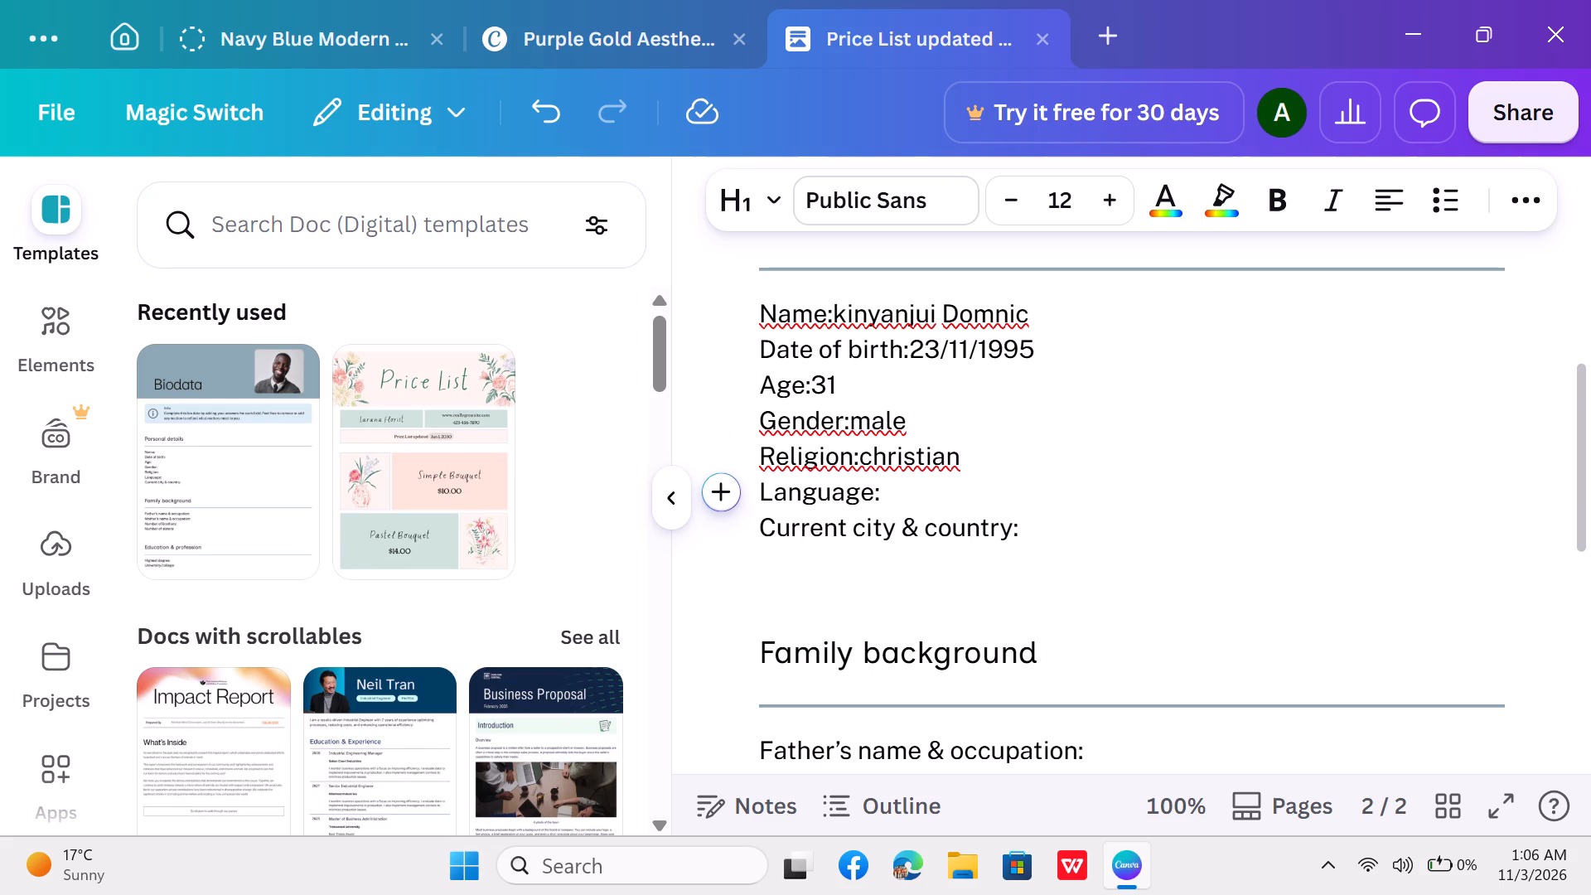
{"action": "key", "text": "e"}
{"action": "key", "text": "BackSpace"}
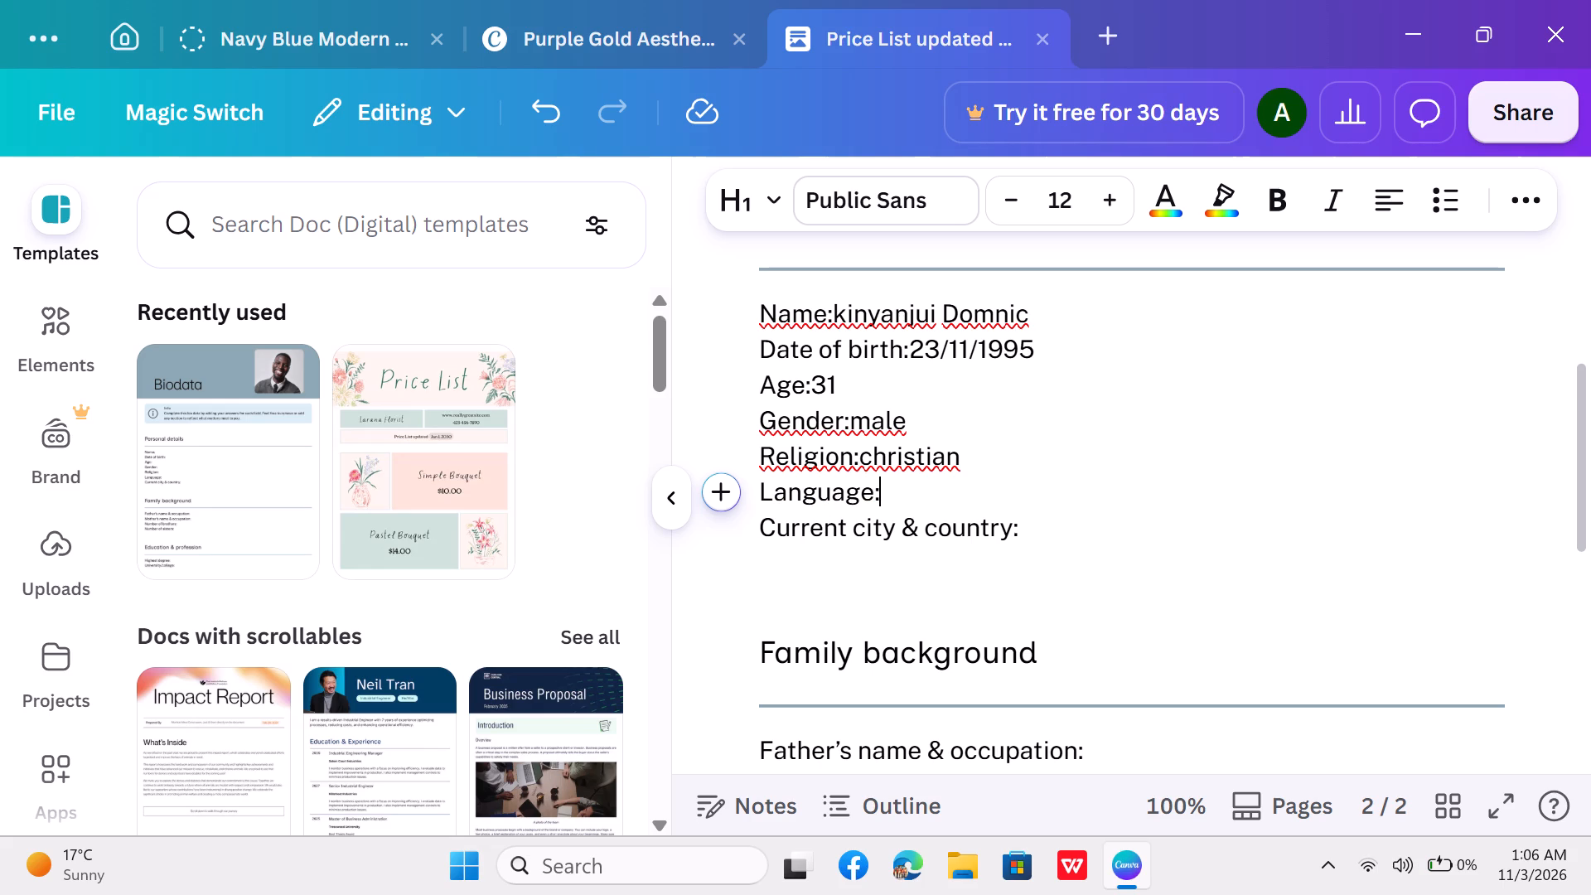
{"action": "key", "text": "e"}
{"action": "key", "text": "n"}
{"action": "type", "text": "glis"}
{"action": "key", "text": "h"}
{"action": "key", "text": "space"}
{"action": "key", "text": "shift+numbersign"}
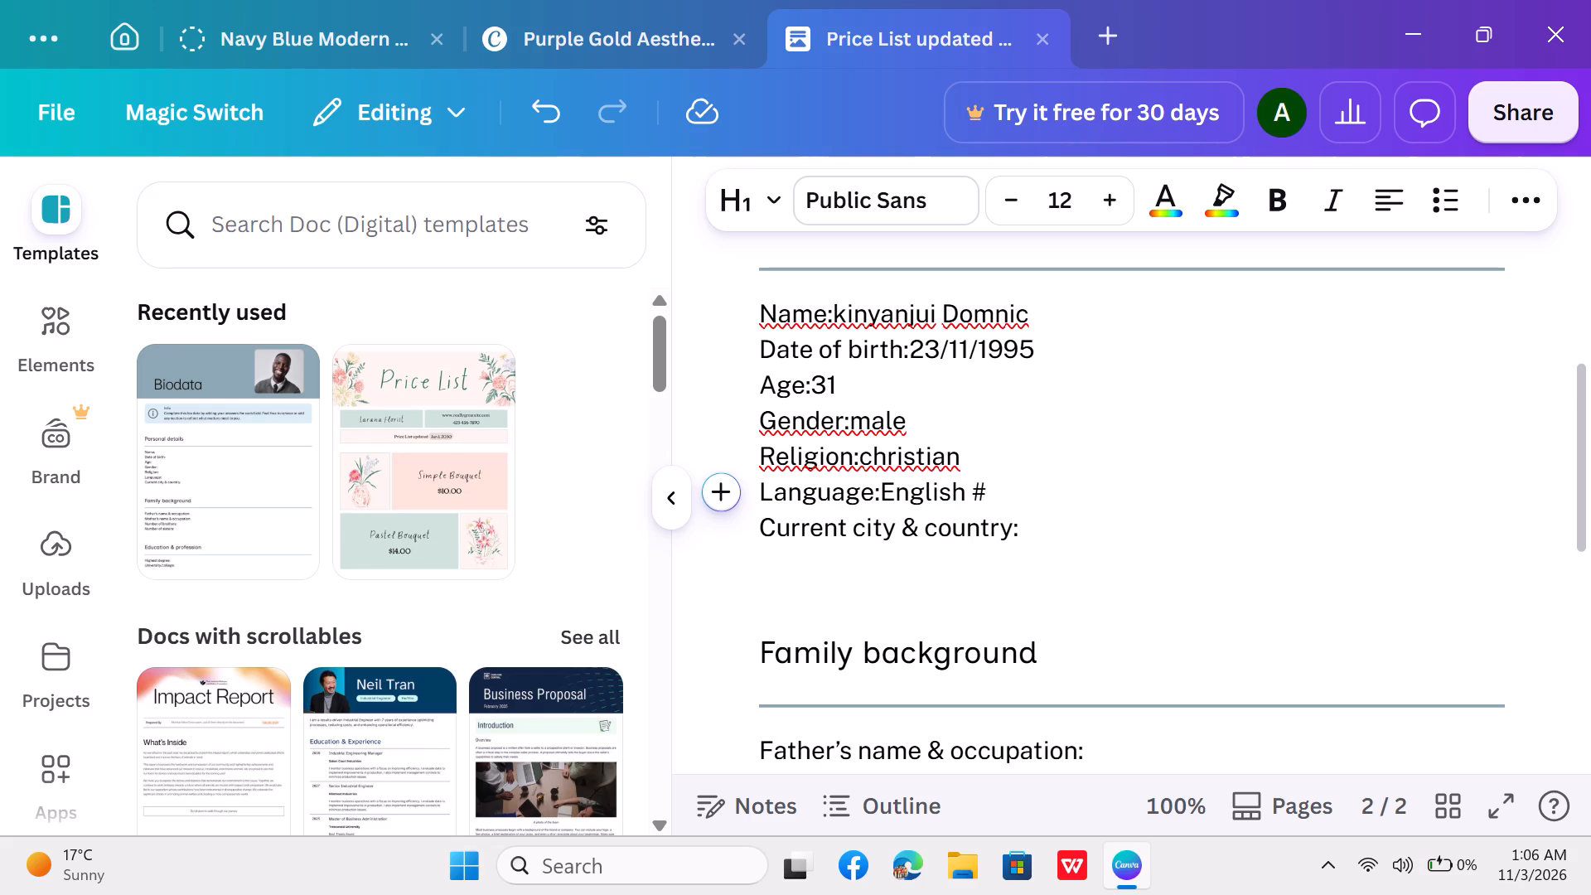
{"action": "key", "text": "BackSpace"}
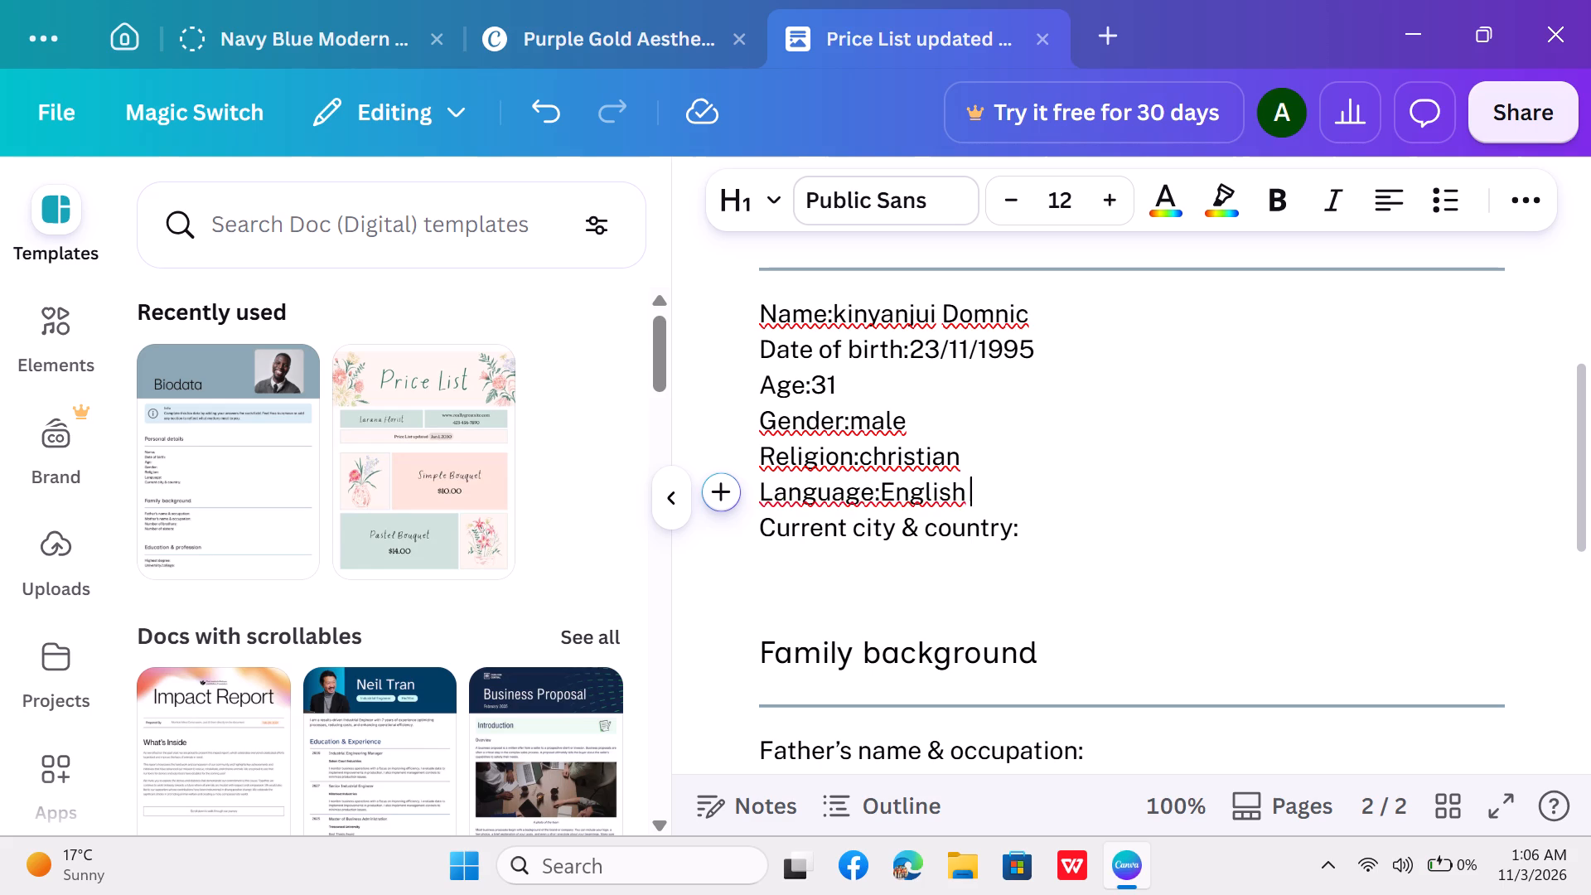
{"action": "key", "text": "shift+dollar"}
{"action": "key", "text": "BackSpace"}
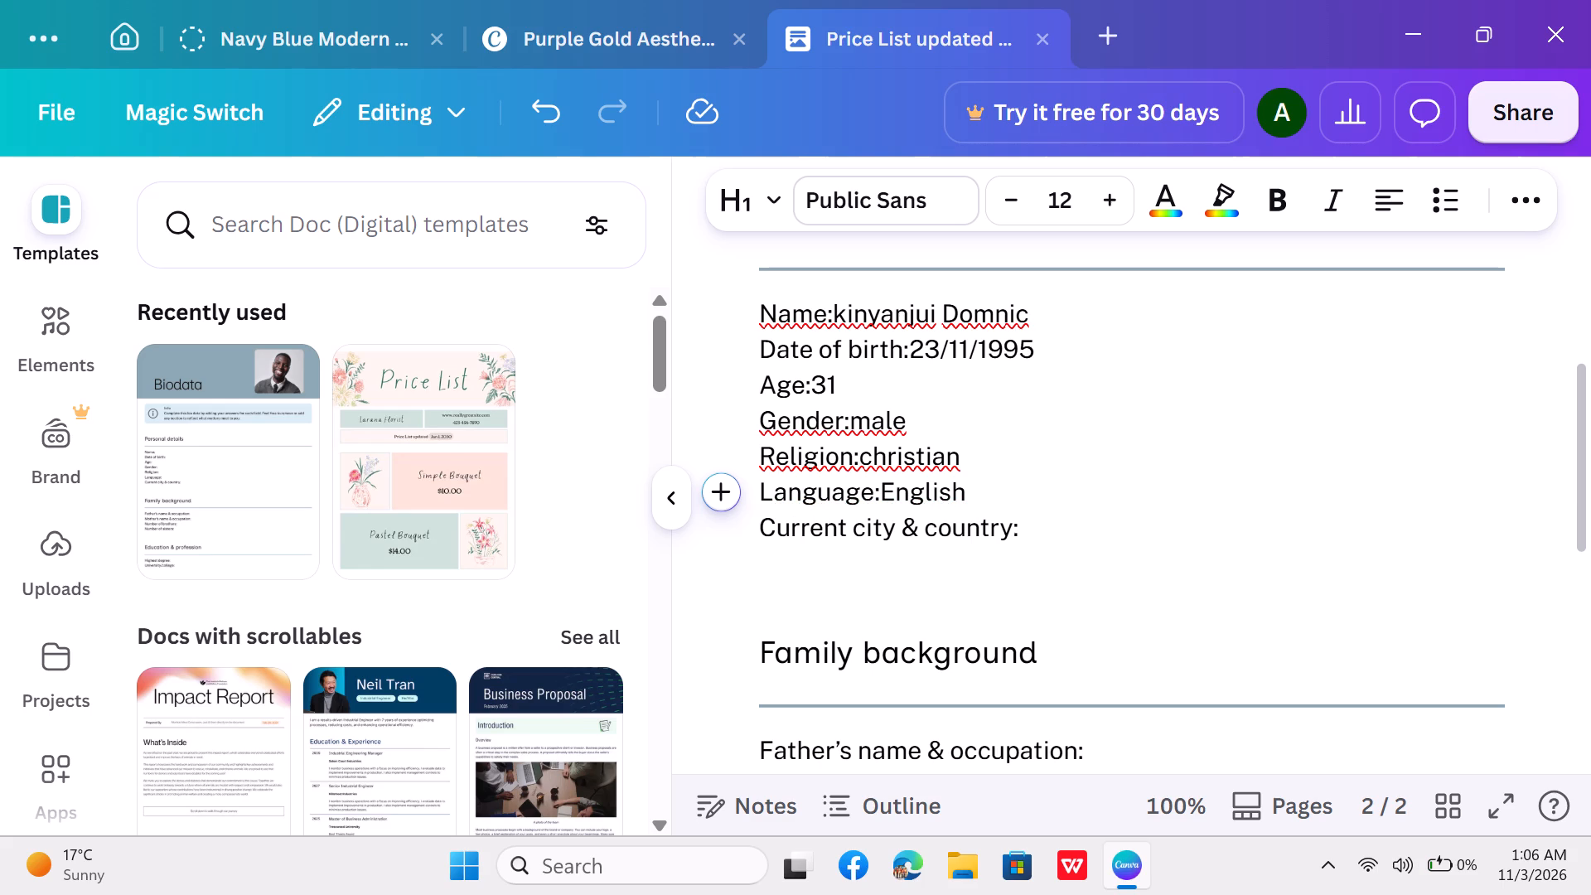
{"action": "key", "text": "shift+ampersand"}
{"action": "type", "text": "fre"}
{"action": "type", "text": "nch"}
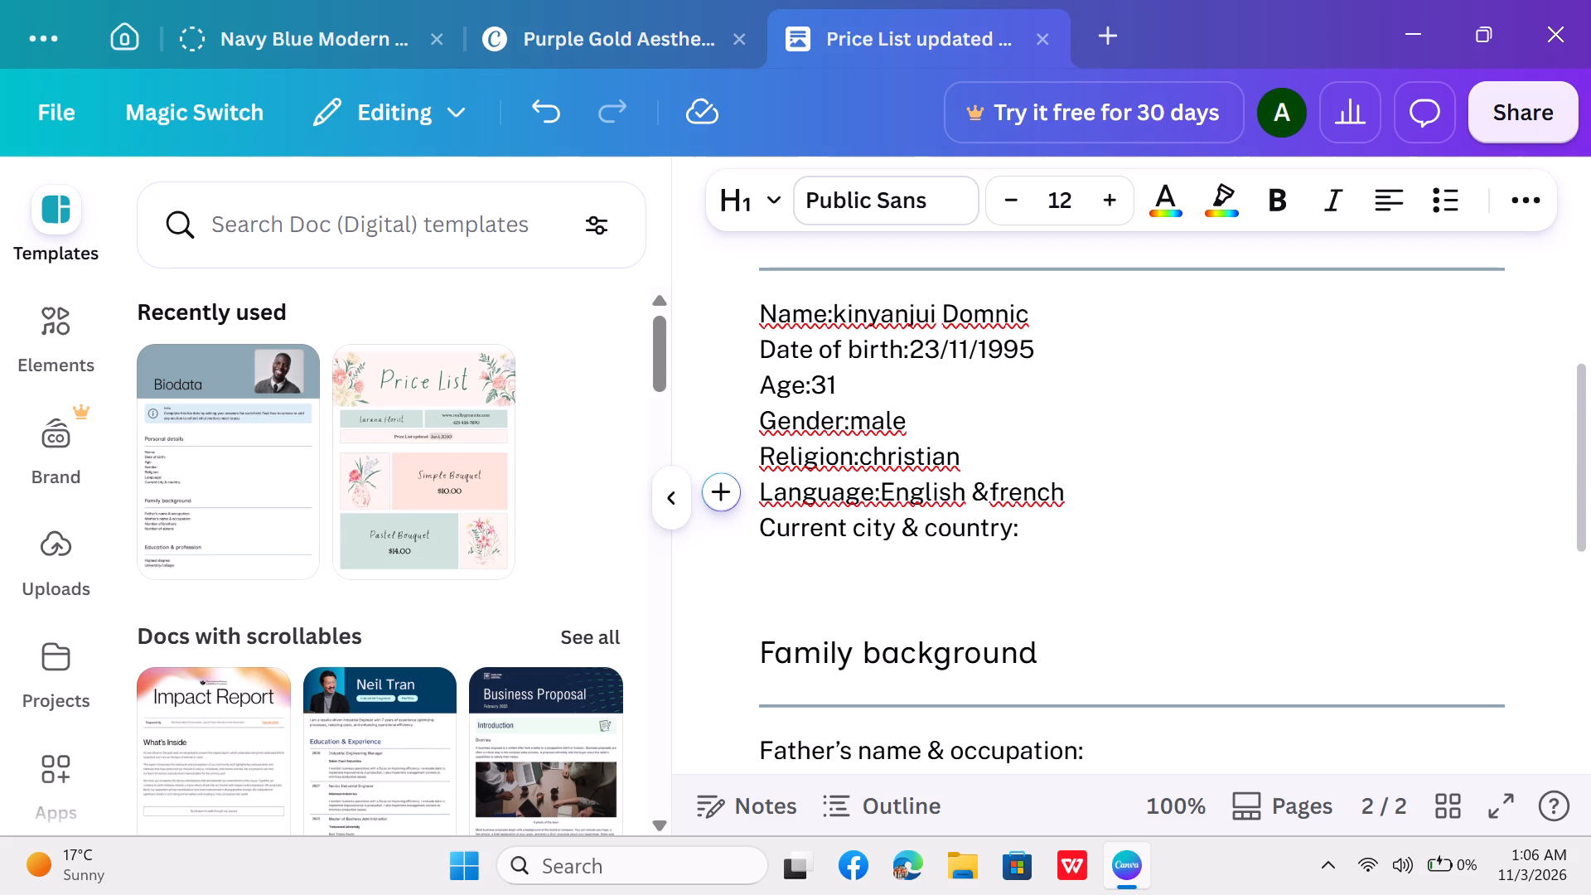
{"action": "left_click", "coordinate": [988, 491]}
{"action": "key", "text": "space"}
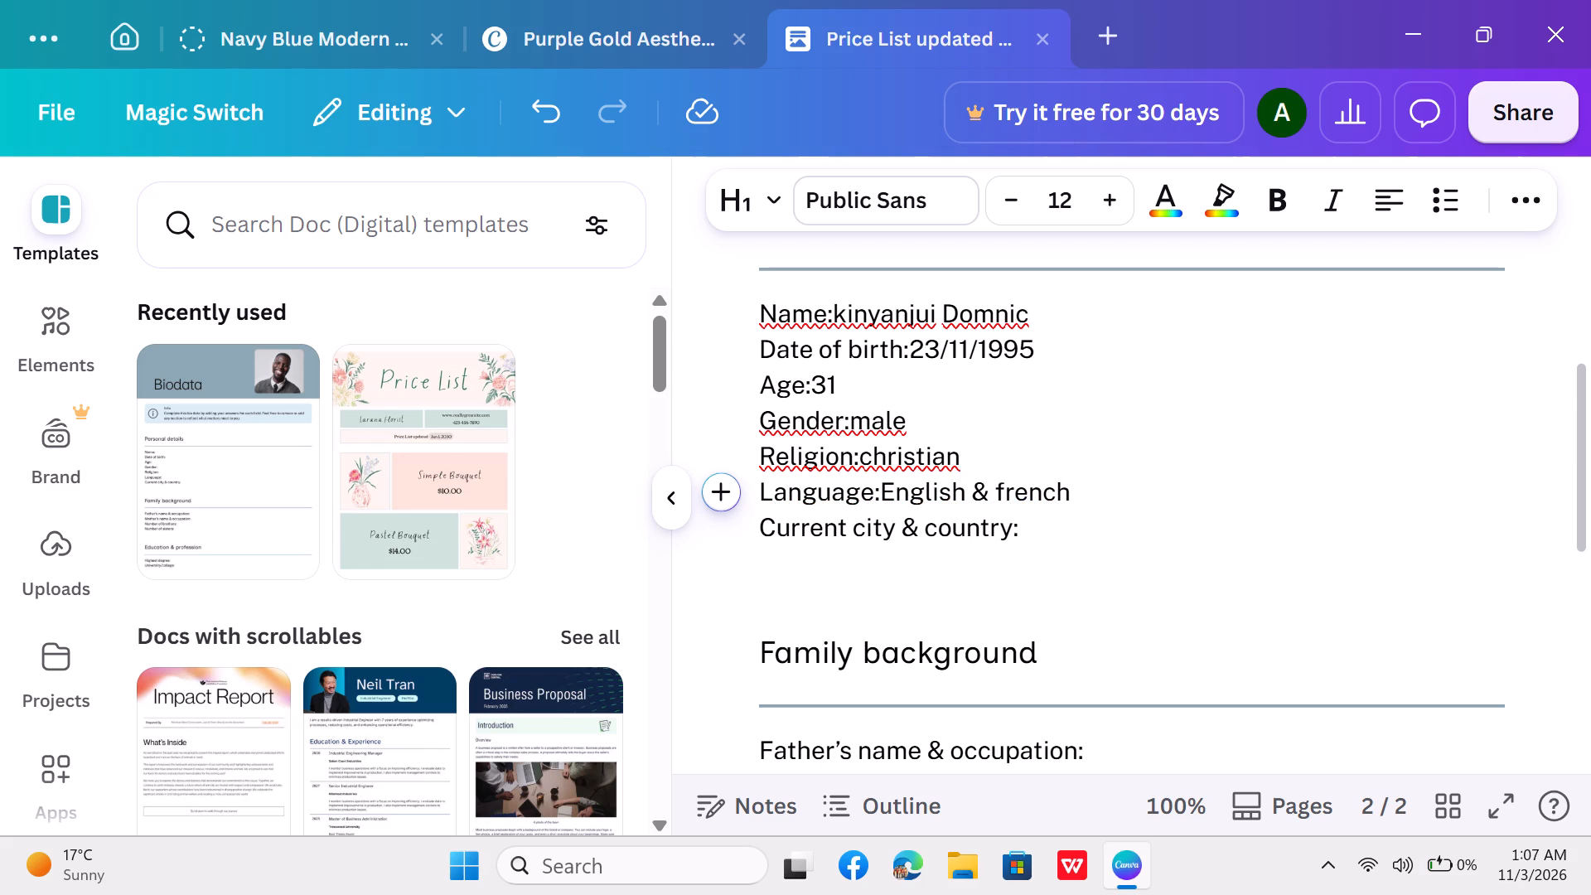
Fill in the Current city & country line of the personal details with "nairobi-kenya".
{"action": "left_click", "coordinate": [1060, 536]}
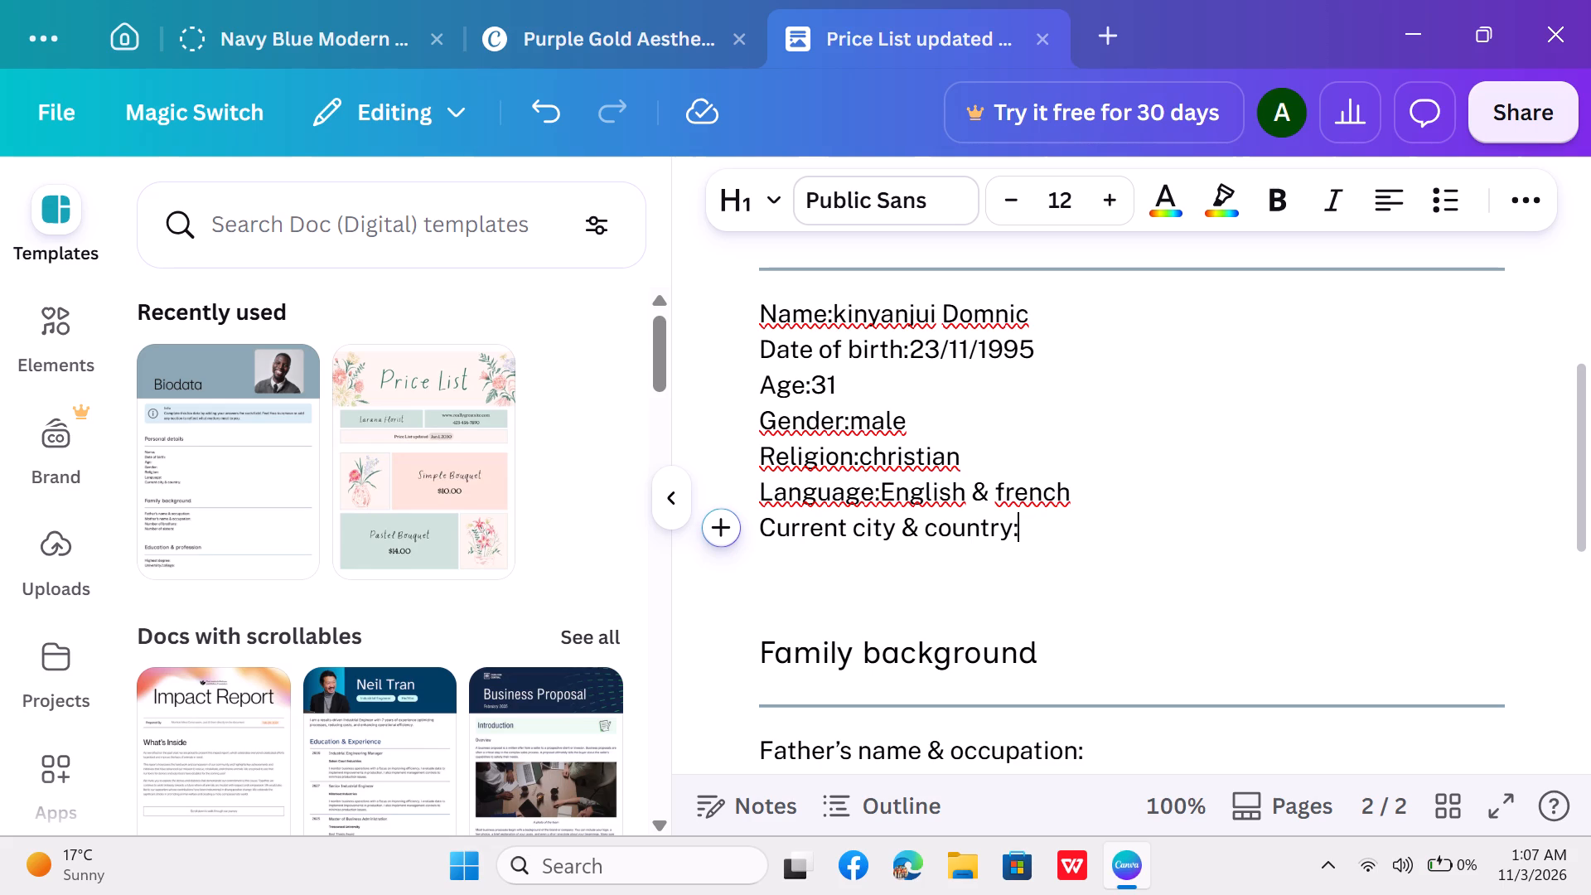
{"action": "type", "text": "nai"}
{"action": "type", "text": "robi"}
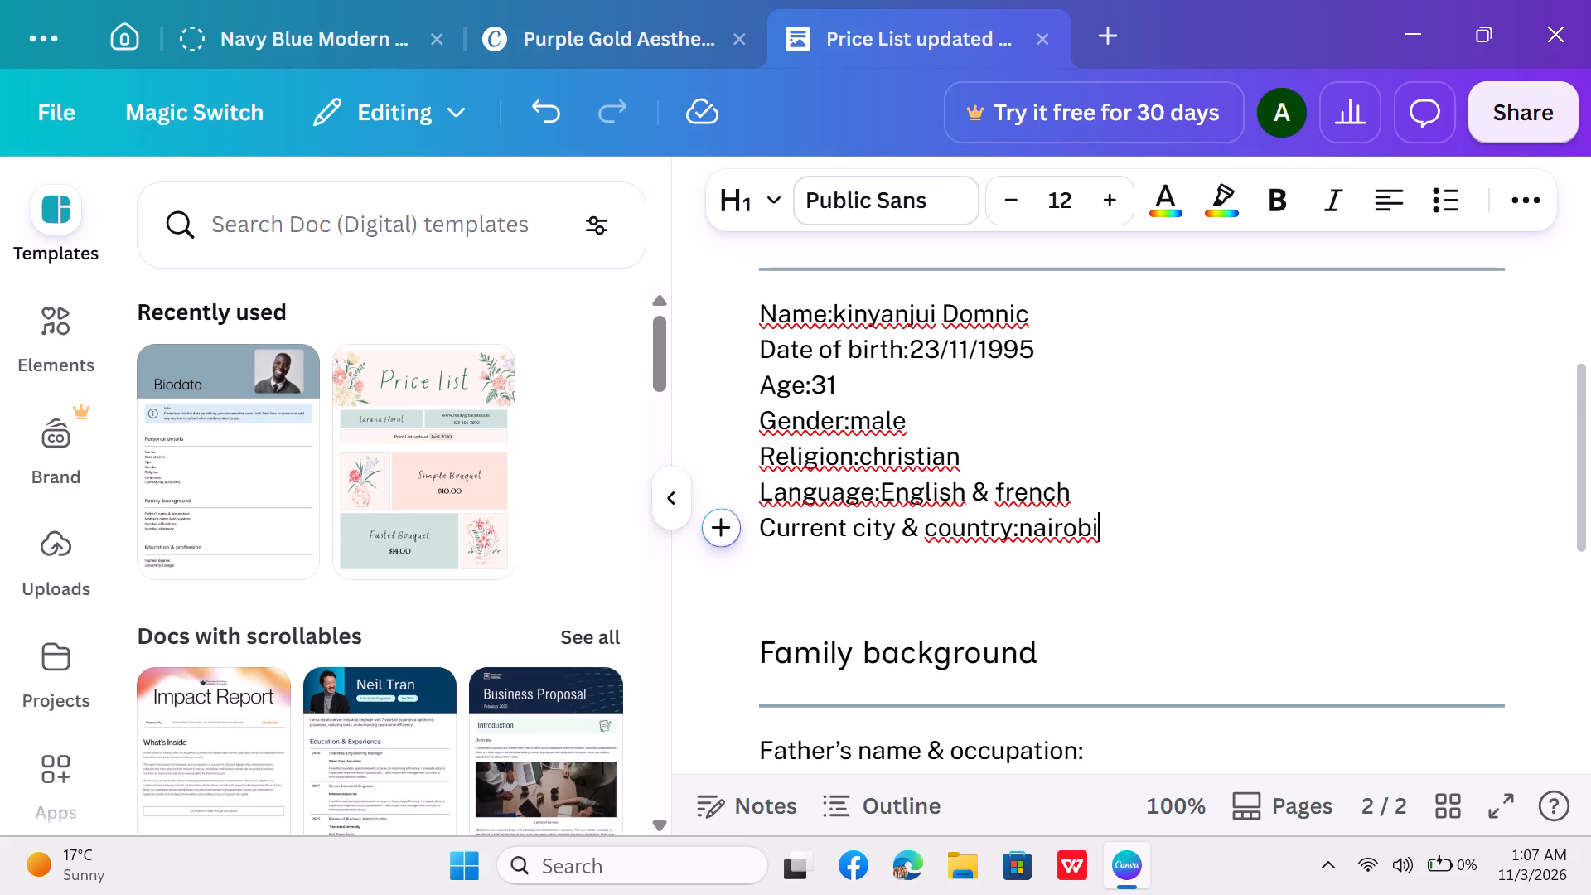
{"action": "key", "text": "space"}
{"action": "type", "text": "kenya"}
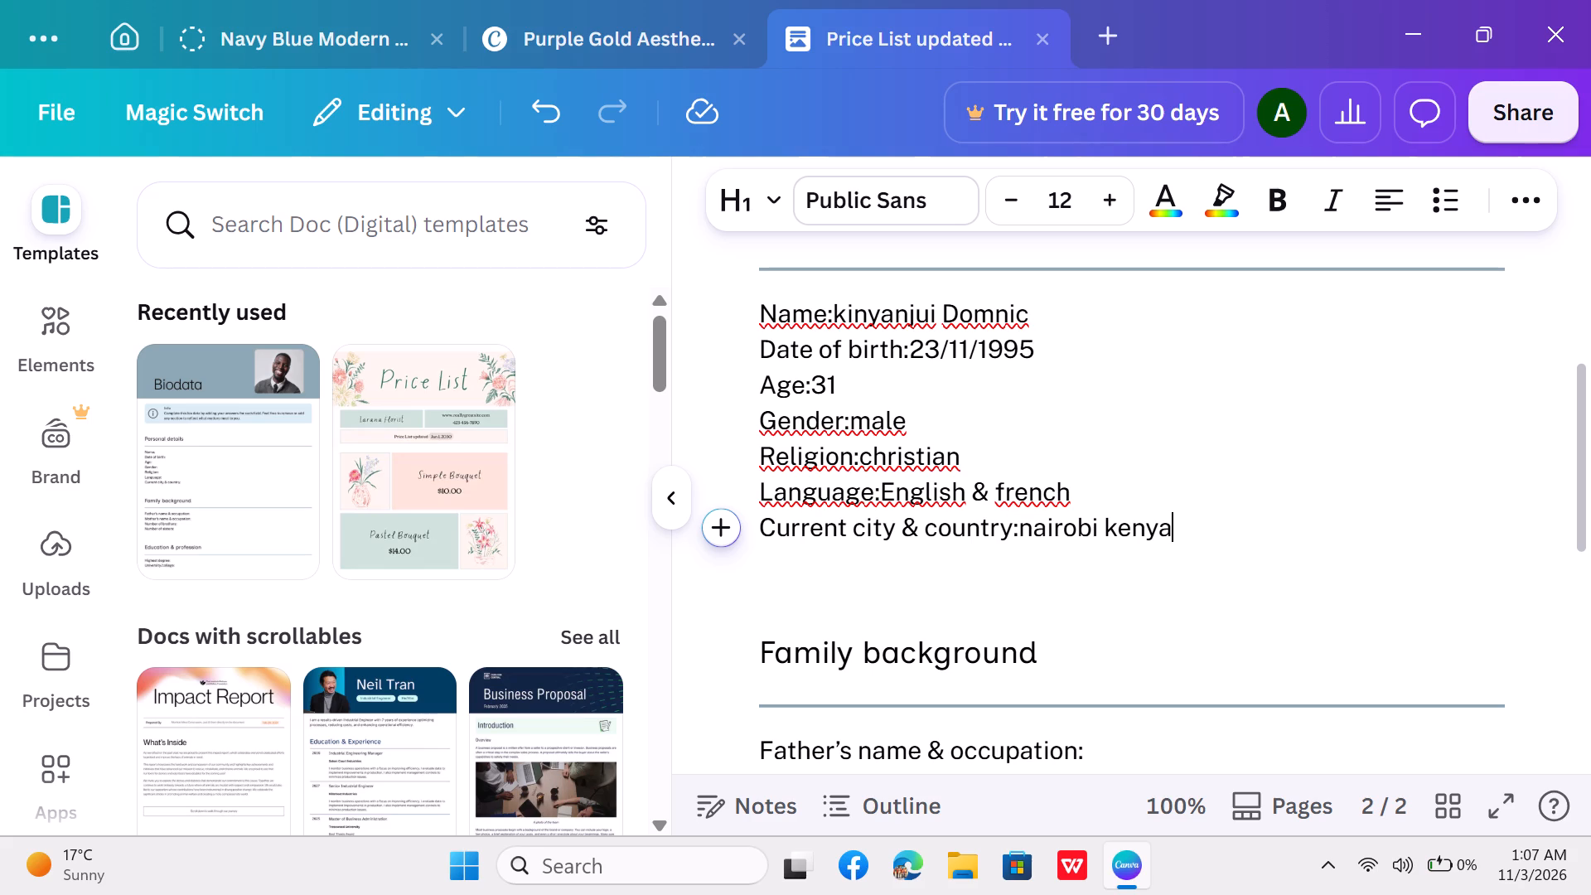
{"action": "left_click", "coordinate": [1099, 525]}
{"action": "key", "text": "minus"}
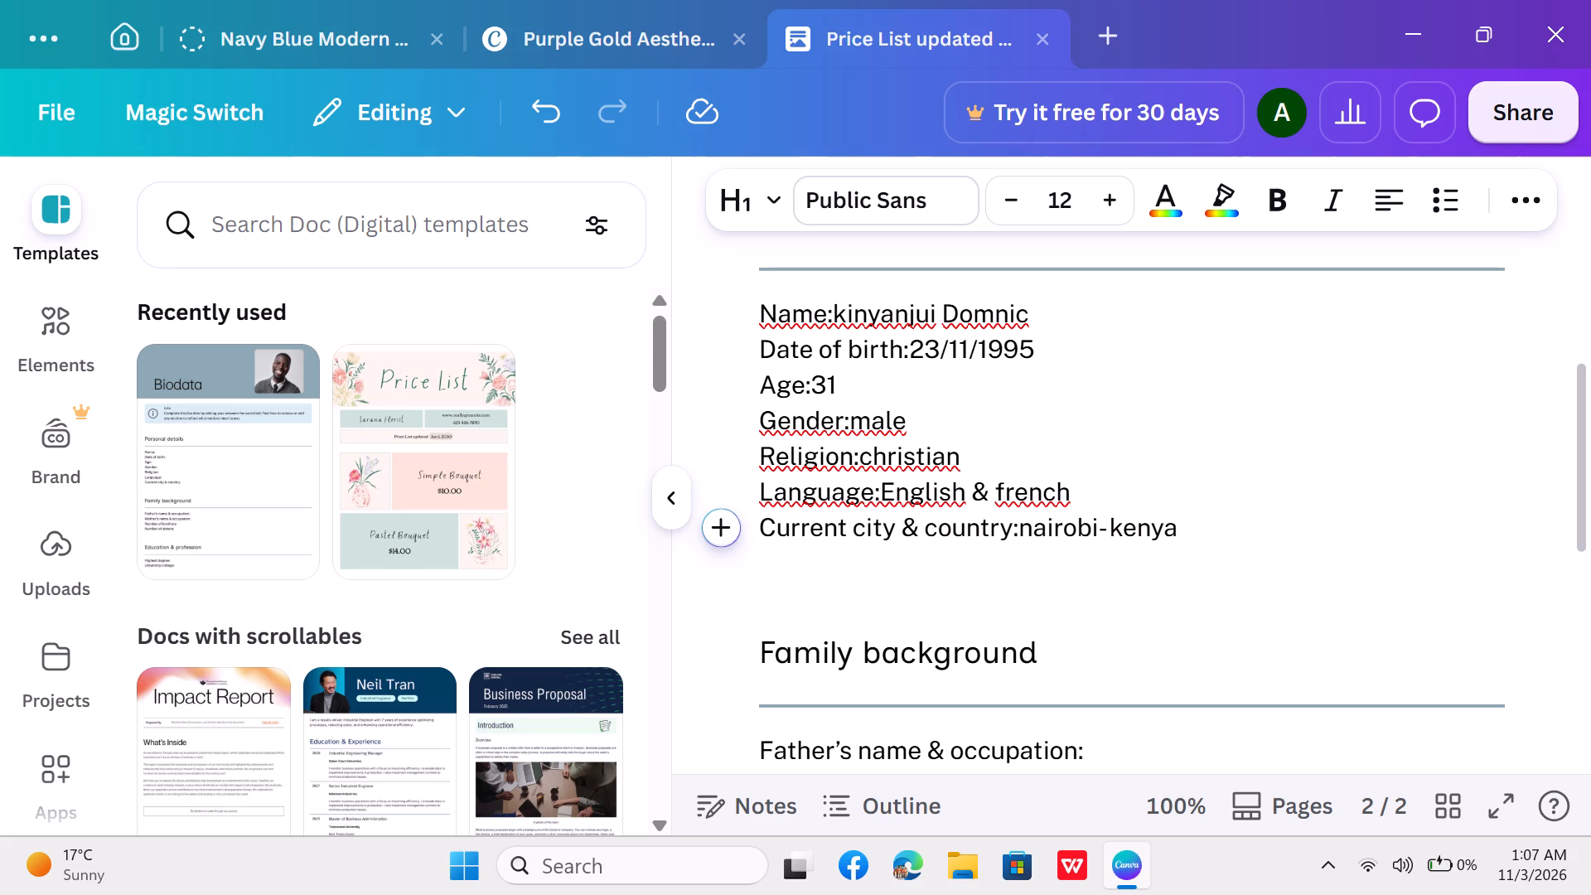
Fill in the father's name on the Father's name & occupation line of the Family background section.
{"action": "scroll", "coordinate": [978, 626], "scroll_direction": "down", "scroll_amount": 2}
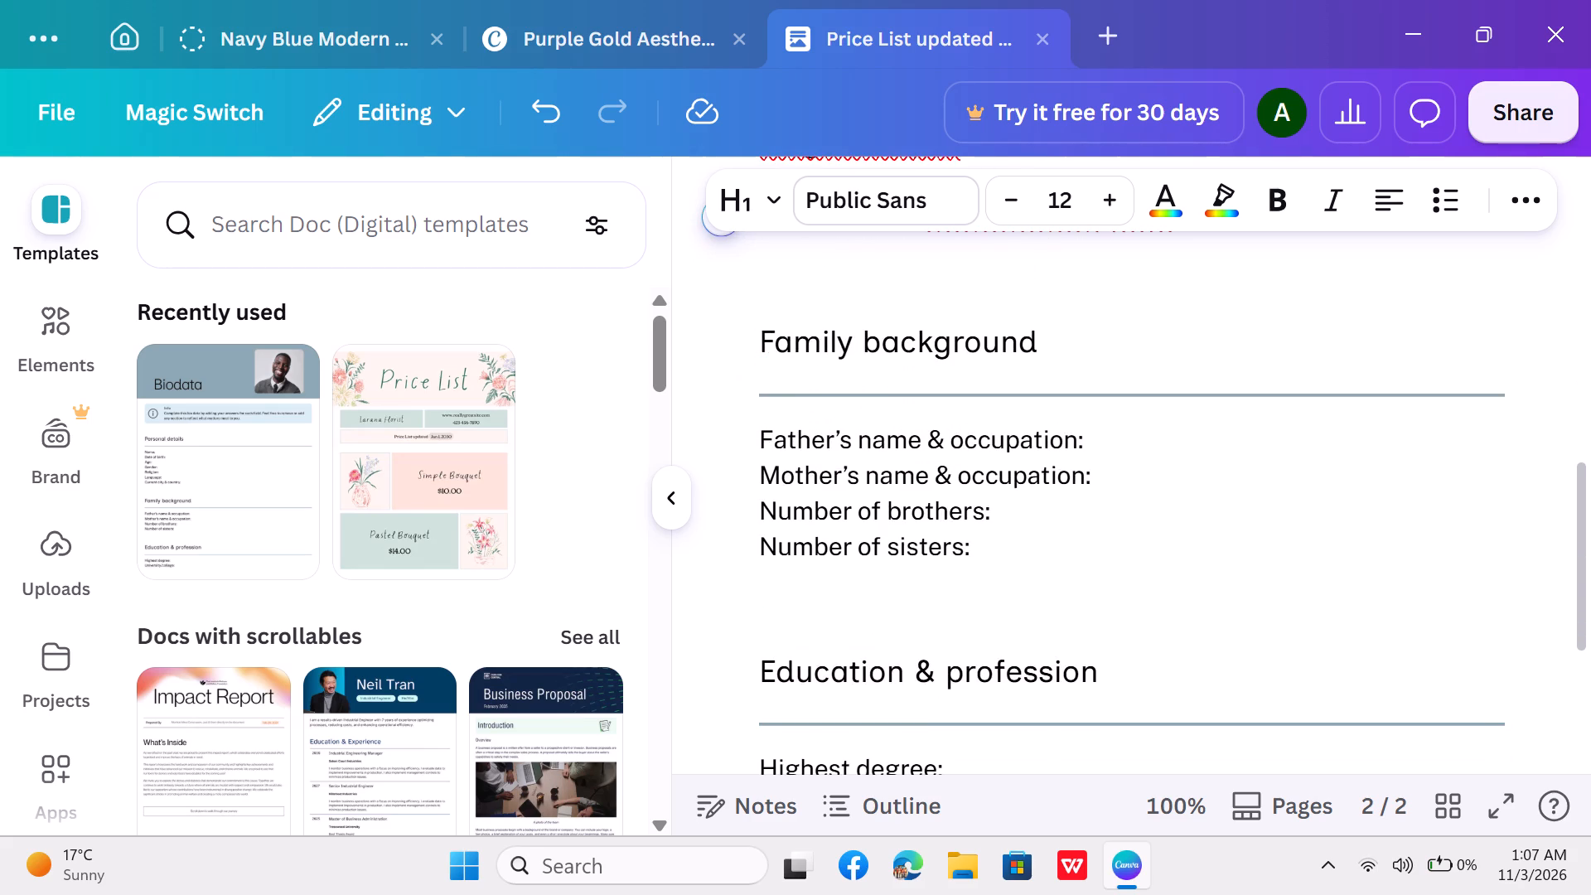
{"action": "left_click", "coordinate": [1110, 438]}
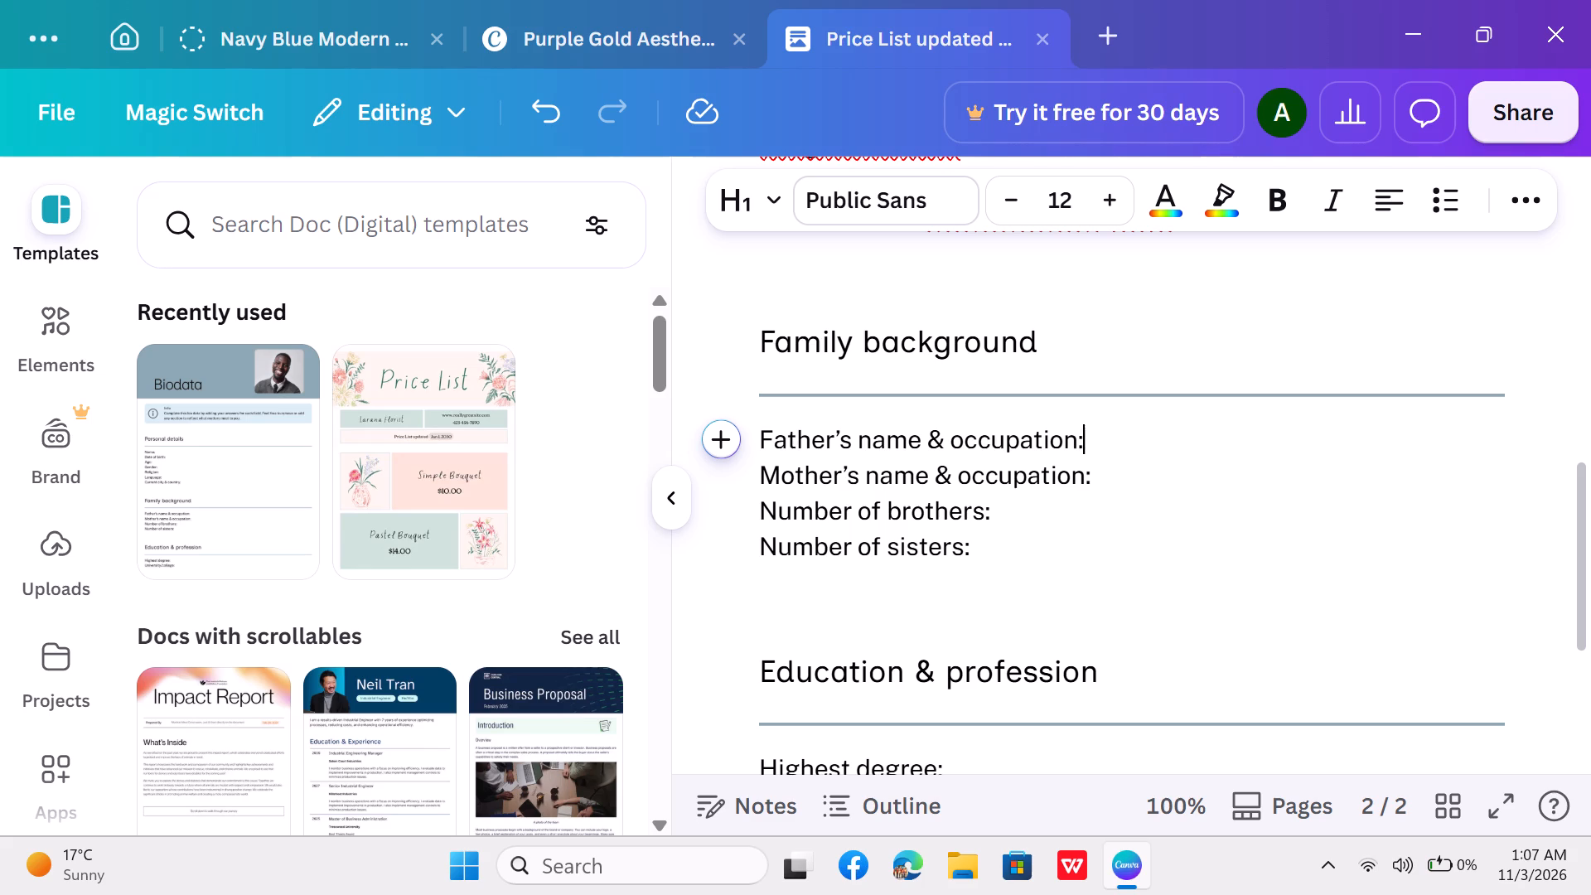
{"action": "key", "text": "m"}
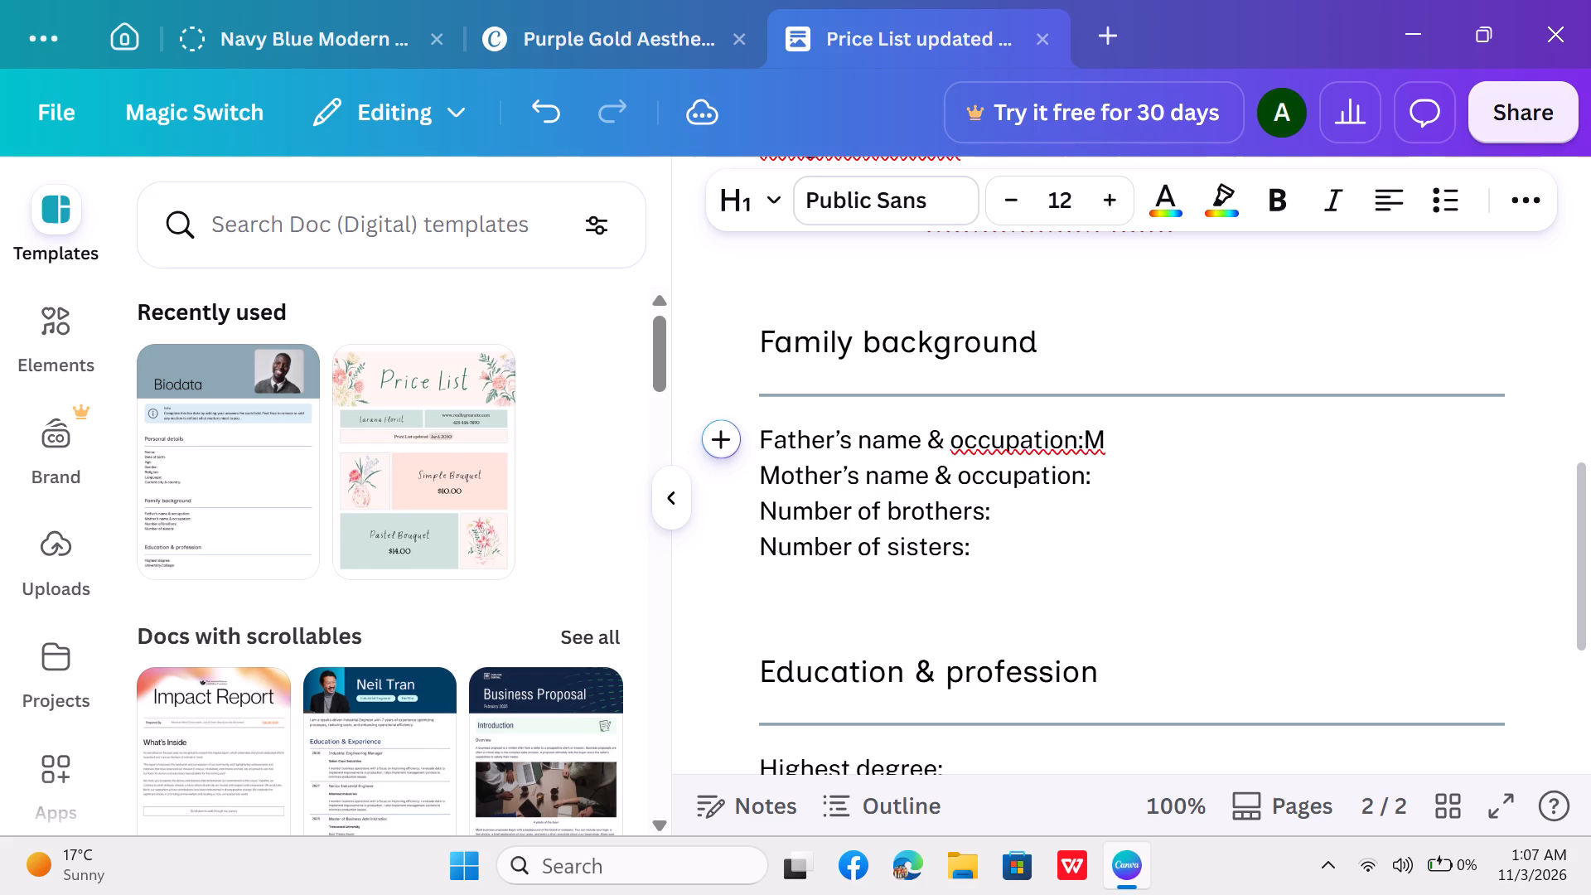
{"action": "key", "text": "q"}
{"action": "key", "text": "BackSpace"}
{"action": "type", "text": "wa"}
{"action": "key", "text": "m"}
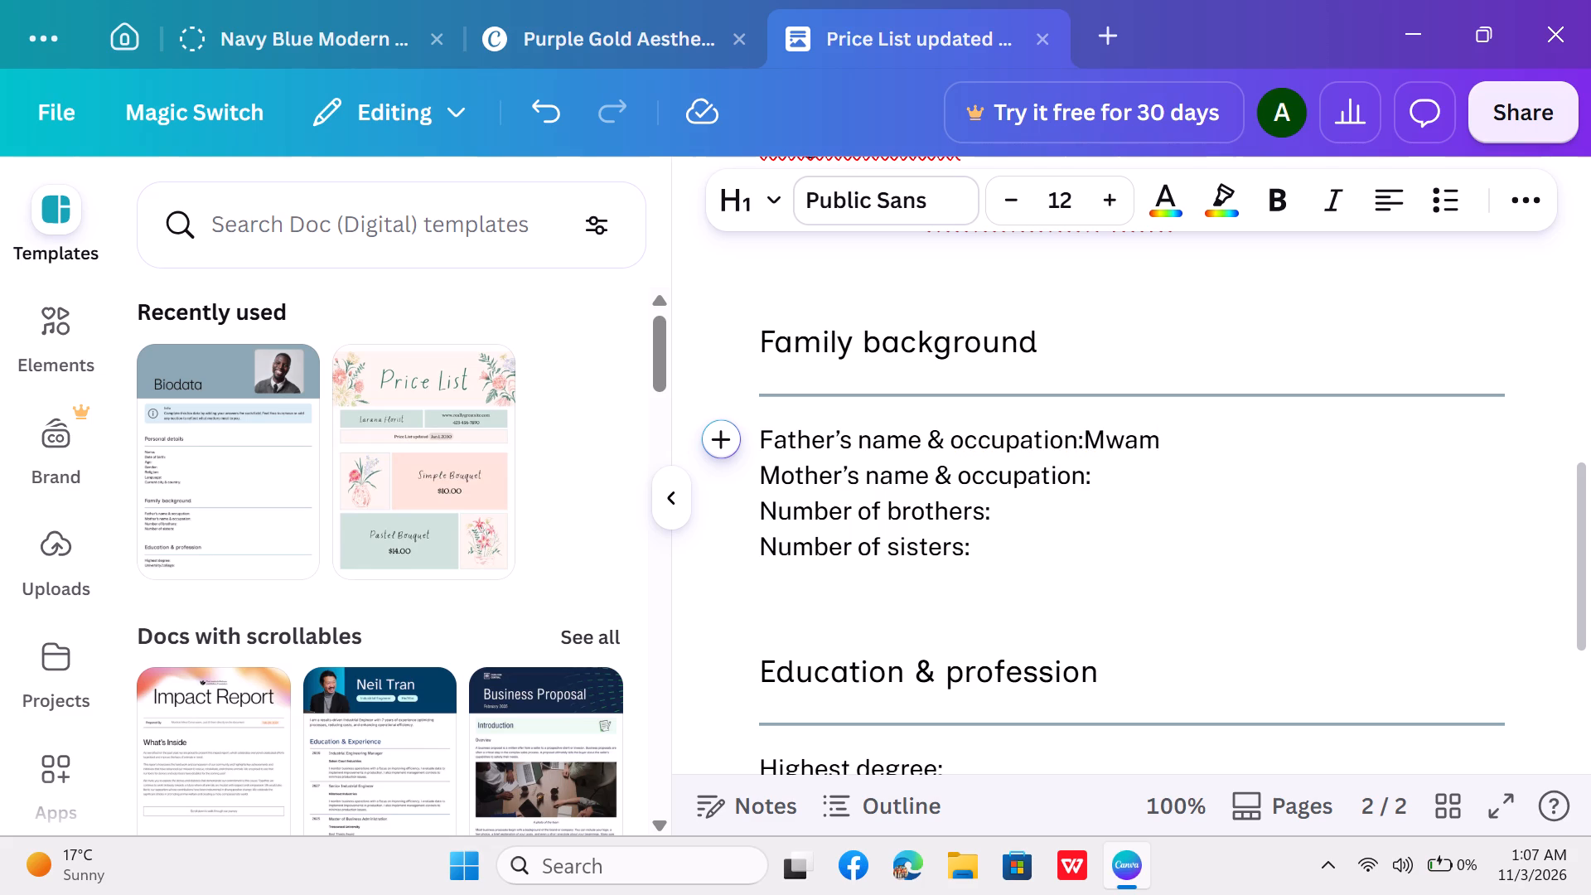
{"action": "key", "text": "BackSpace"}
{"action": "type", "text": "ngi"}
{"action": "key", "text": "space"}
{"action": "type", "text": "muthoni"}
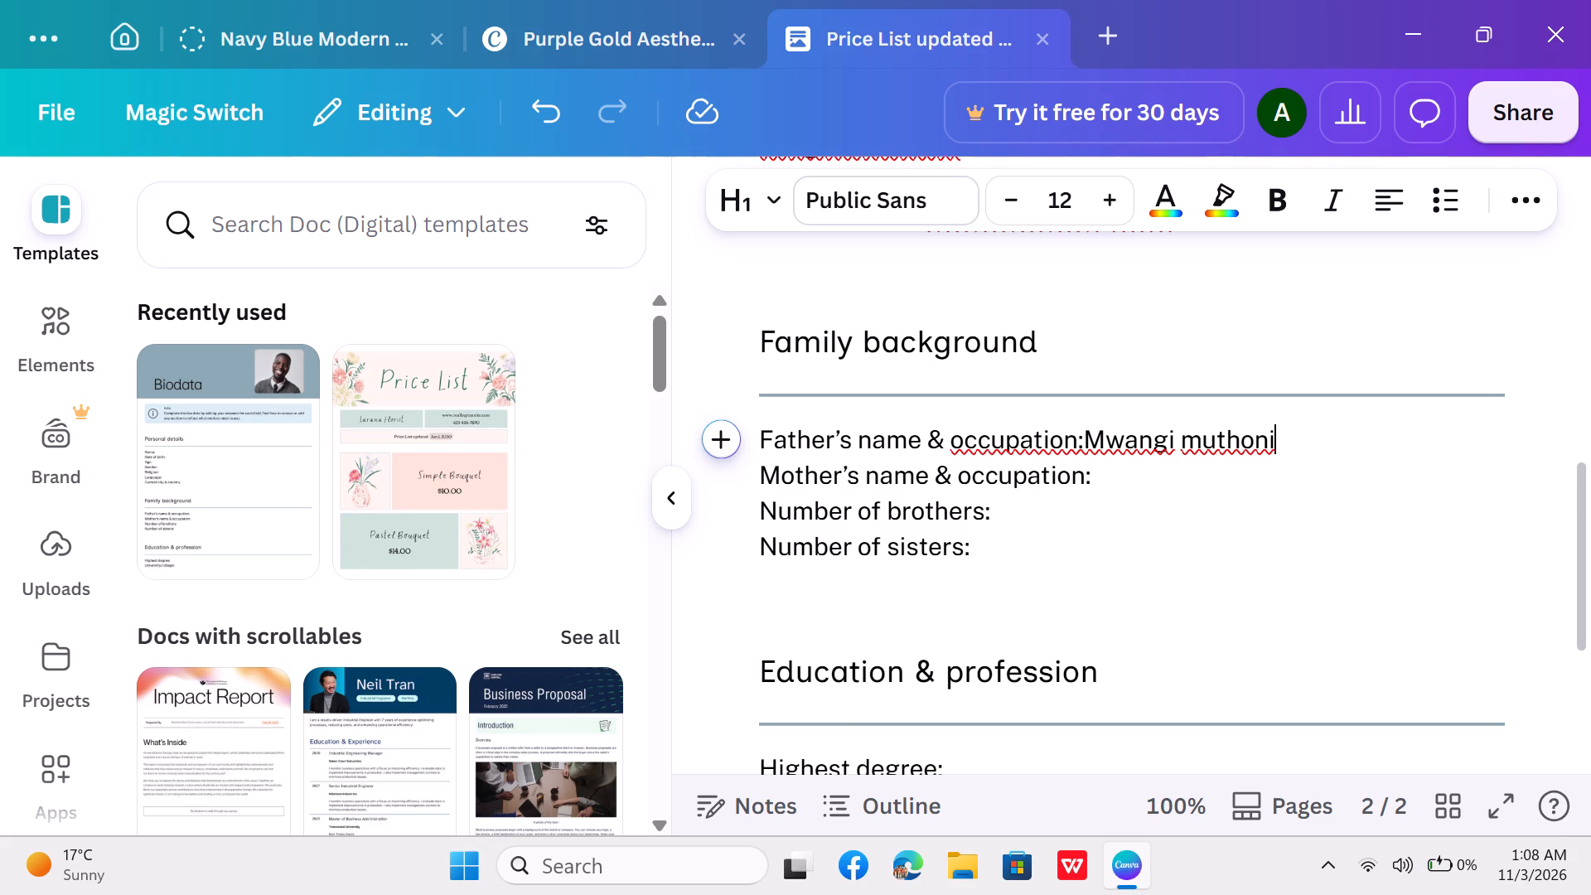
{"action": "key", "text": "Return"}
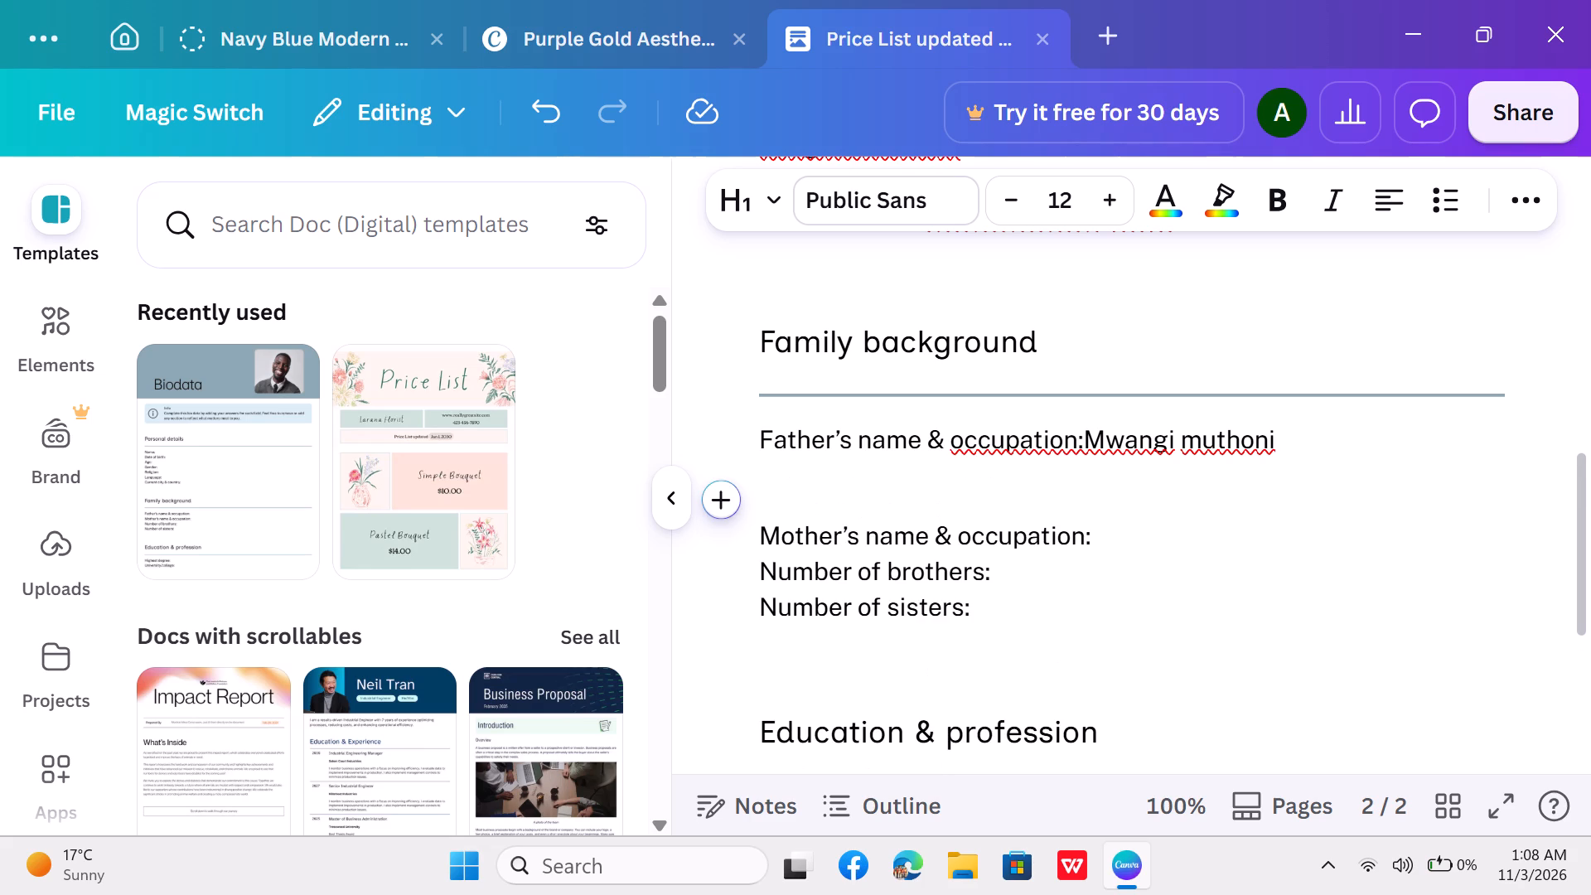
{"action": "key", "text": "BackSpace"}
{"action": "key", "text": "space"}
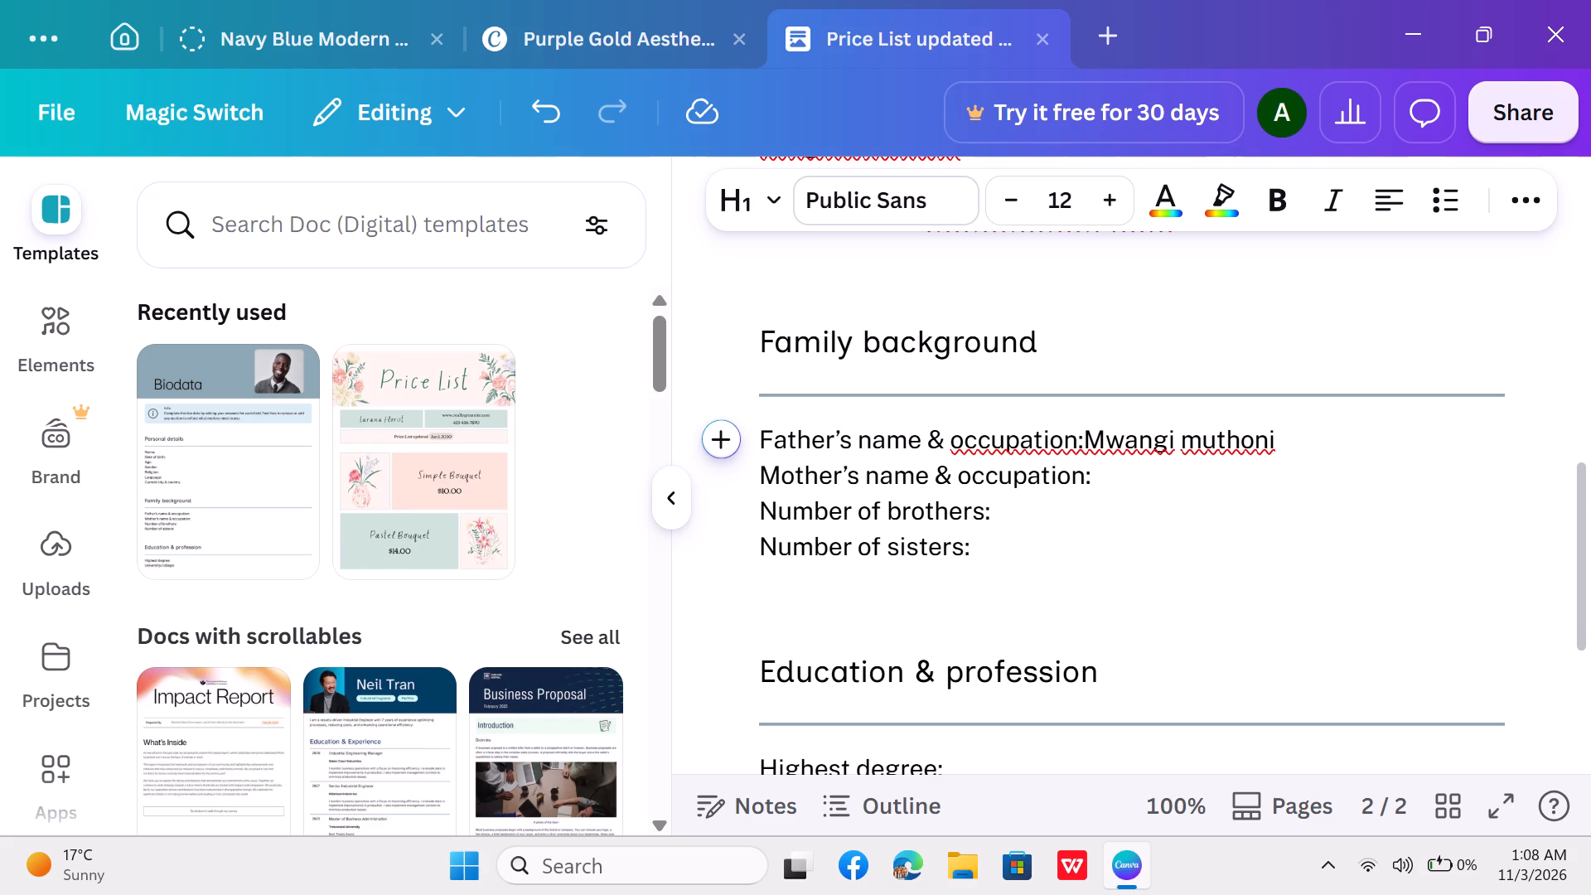
Add the father's occupation ":farmer" after his name in the Family background section.
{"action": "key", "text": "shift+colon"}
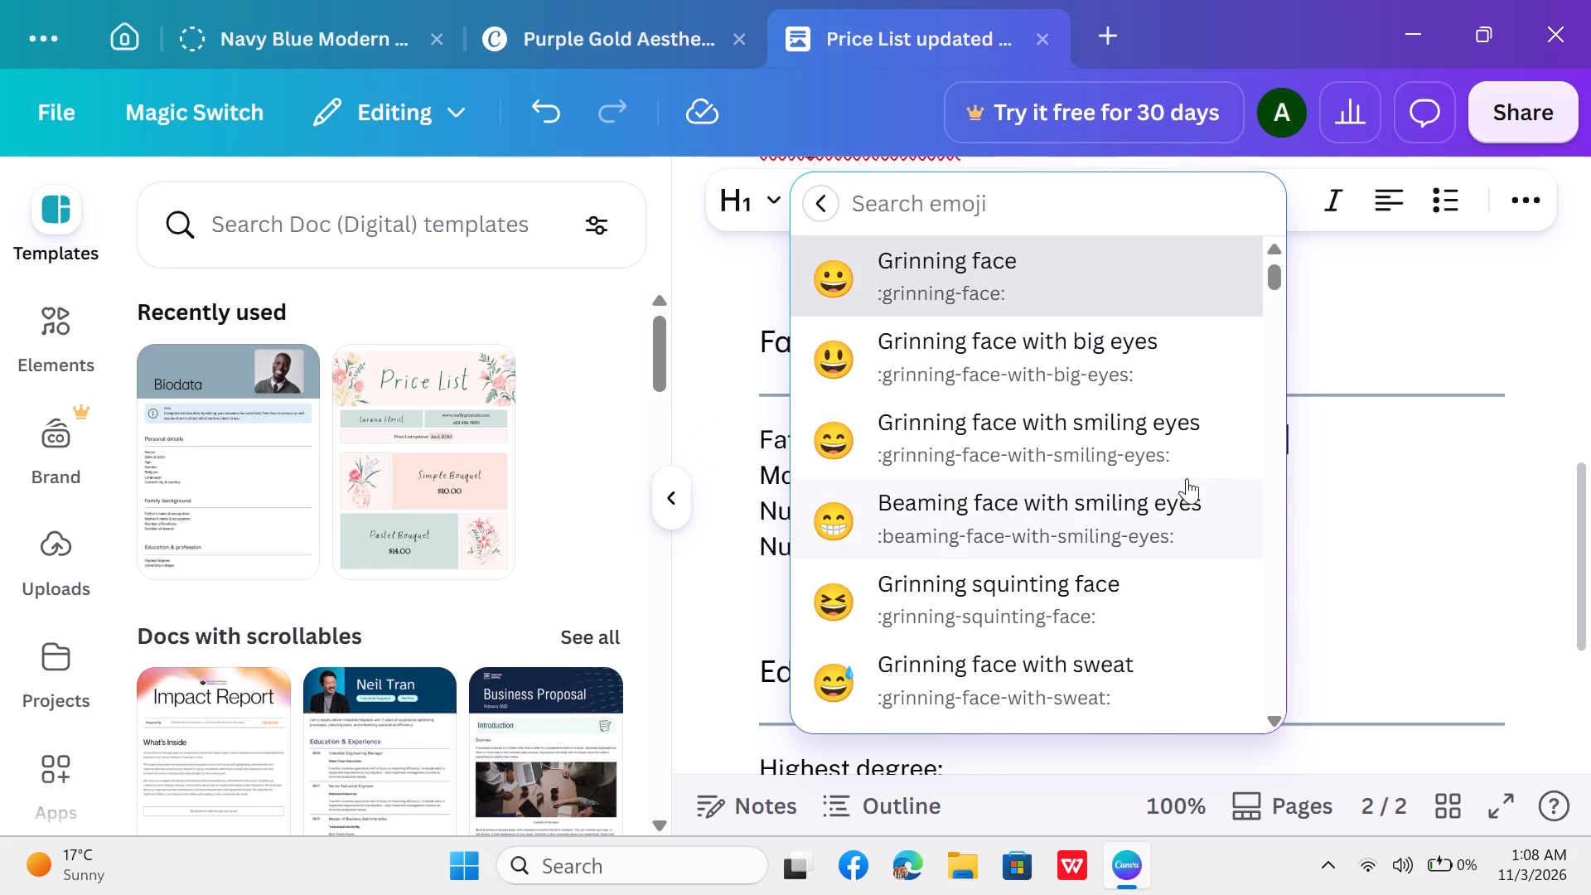
{"action": "left_click", "coordinate": [1353, 501]}
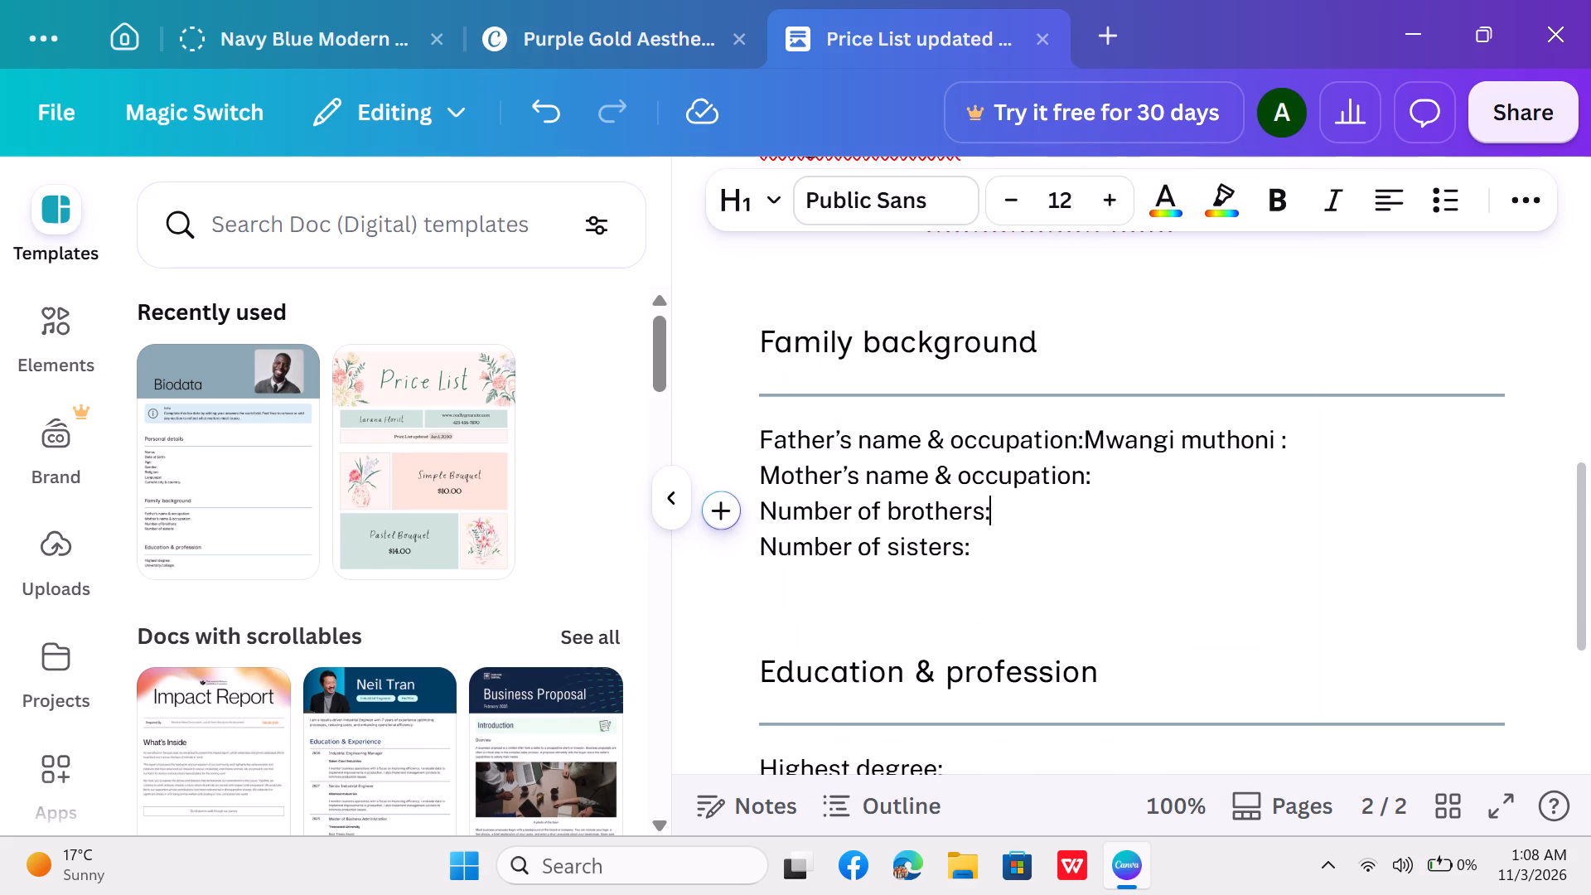
{"action": "left_click", "coordinate": [1305, 432]}
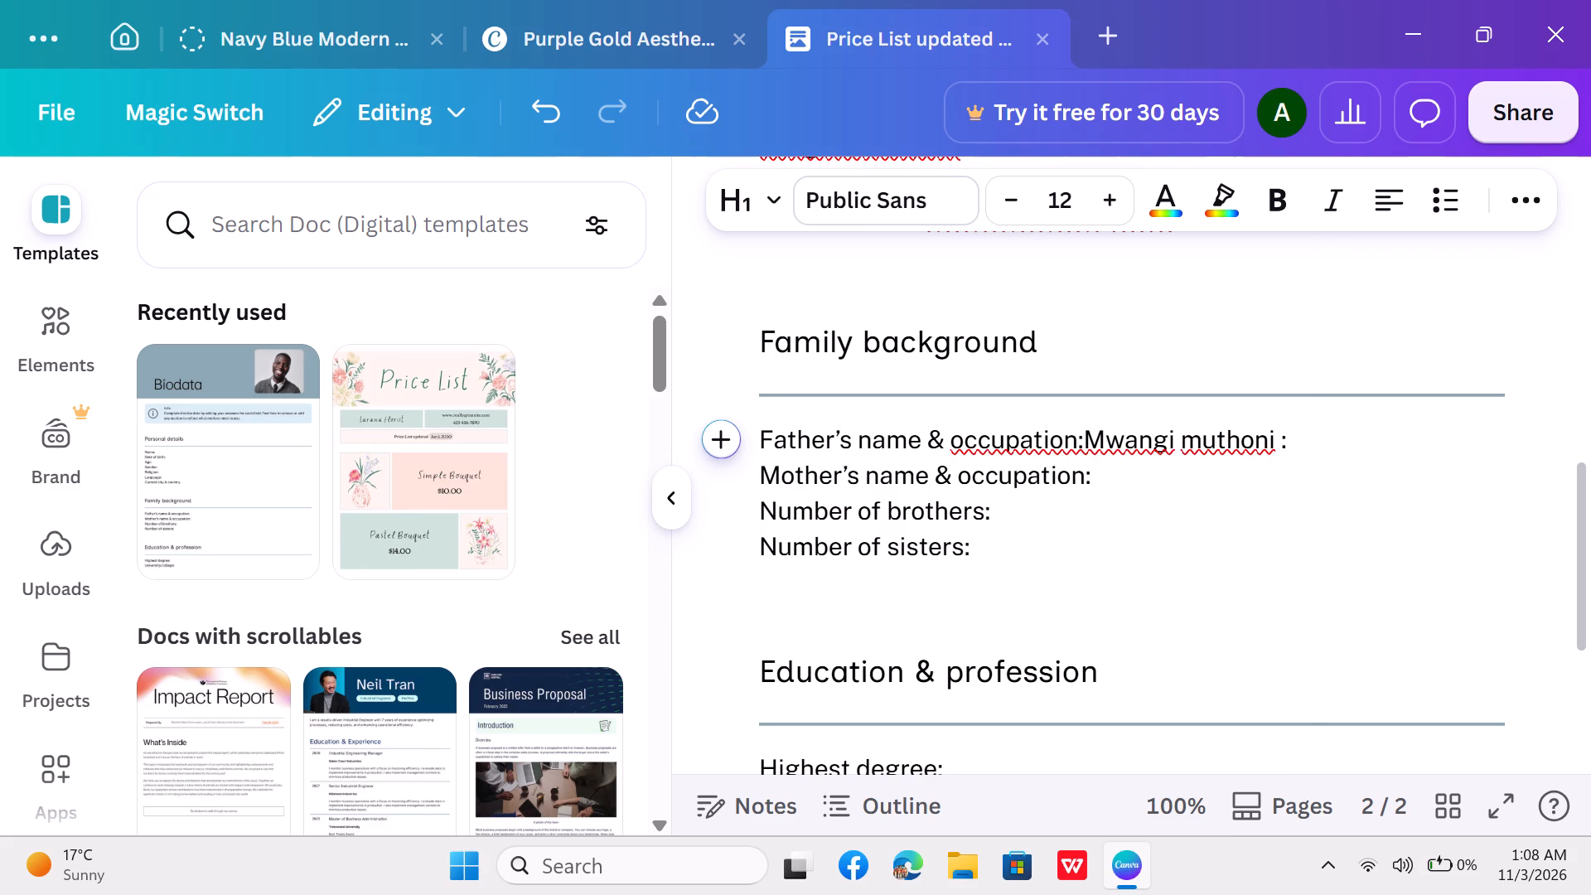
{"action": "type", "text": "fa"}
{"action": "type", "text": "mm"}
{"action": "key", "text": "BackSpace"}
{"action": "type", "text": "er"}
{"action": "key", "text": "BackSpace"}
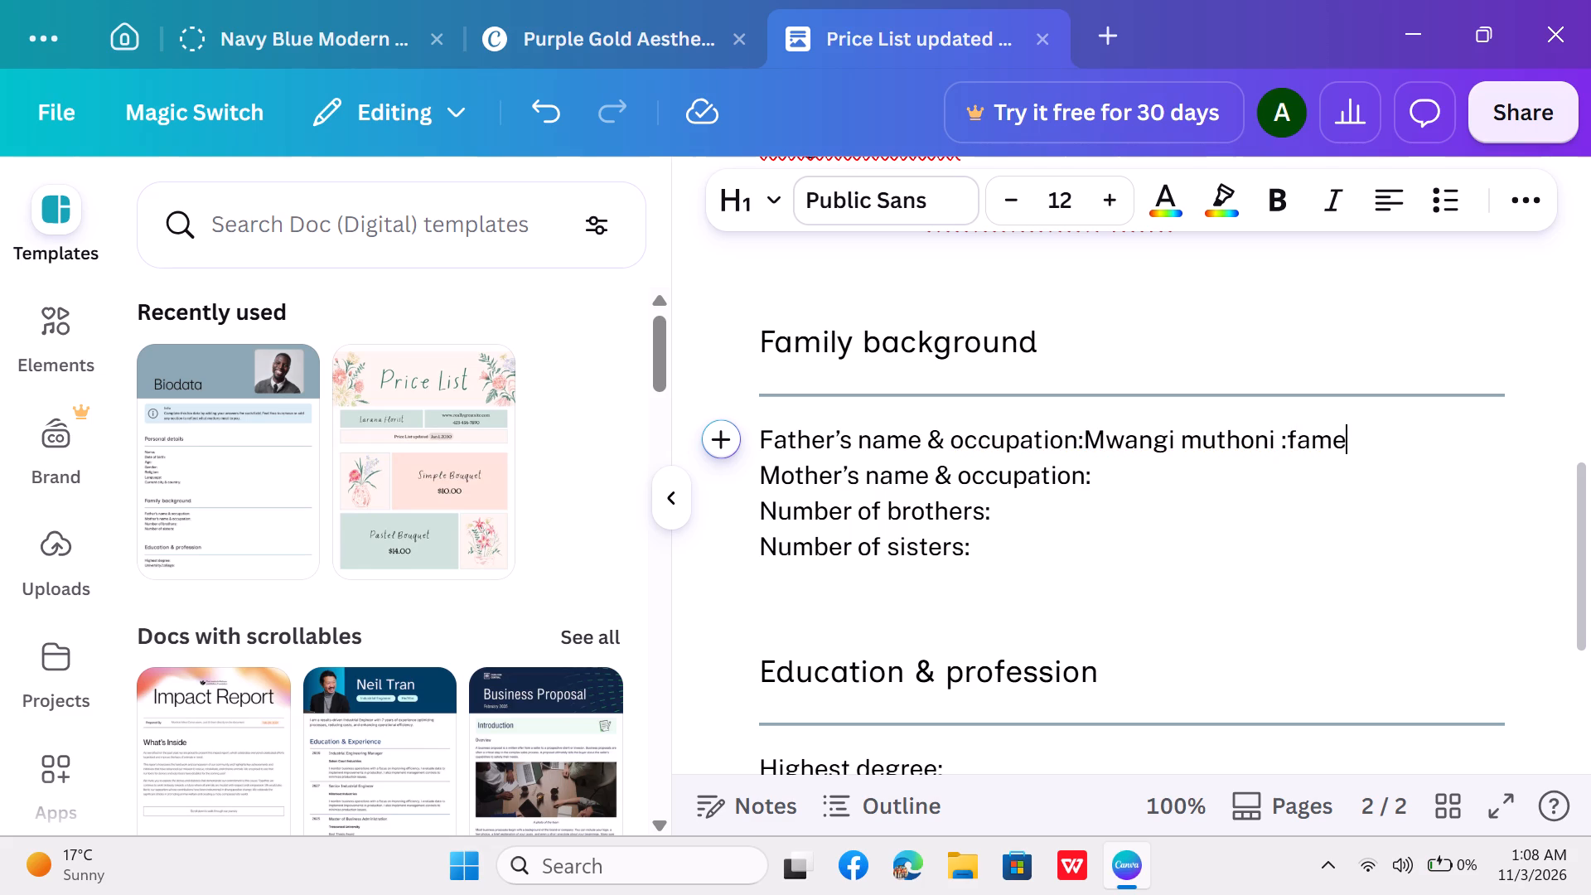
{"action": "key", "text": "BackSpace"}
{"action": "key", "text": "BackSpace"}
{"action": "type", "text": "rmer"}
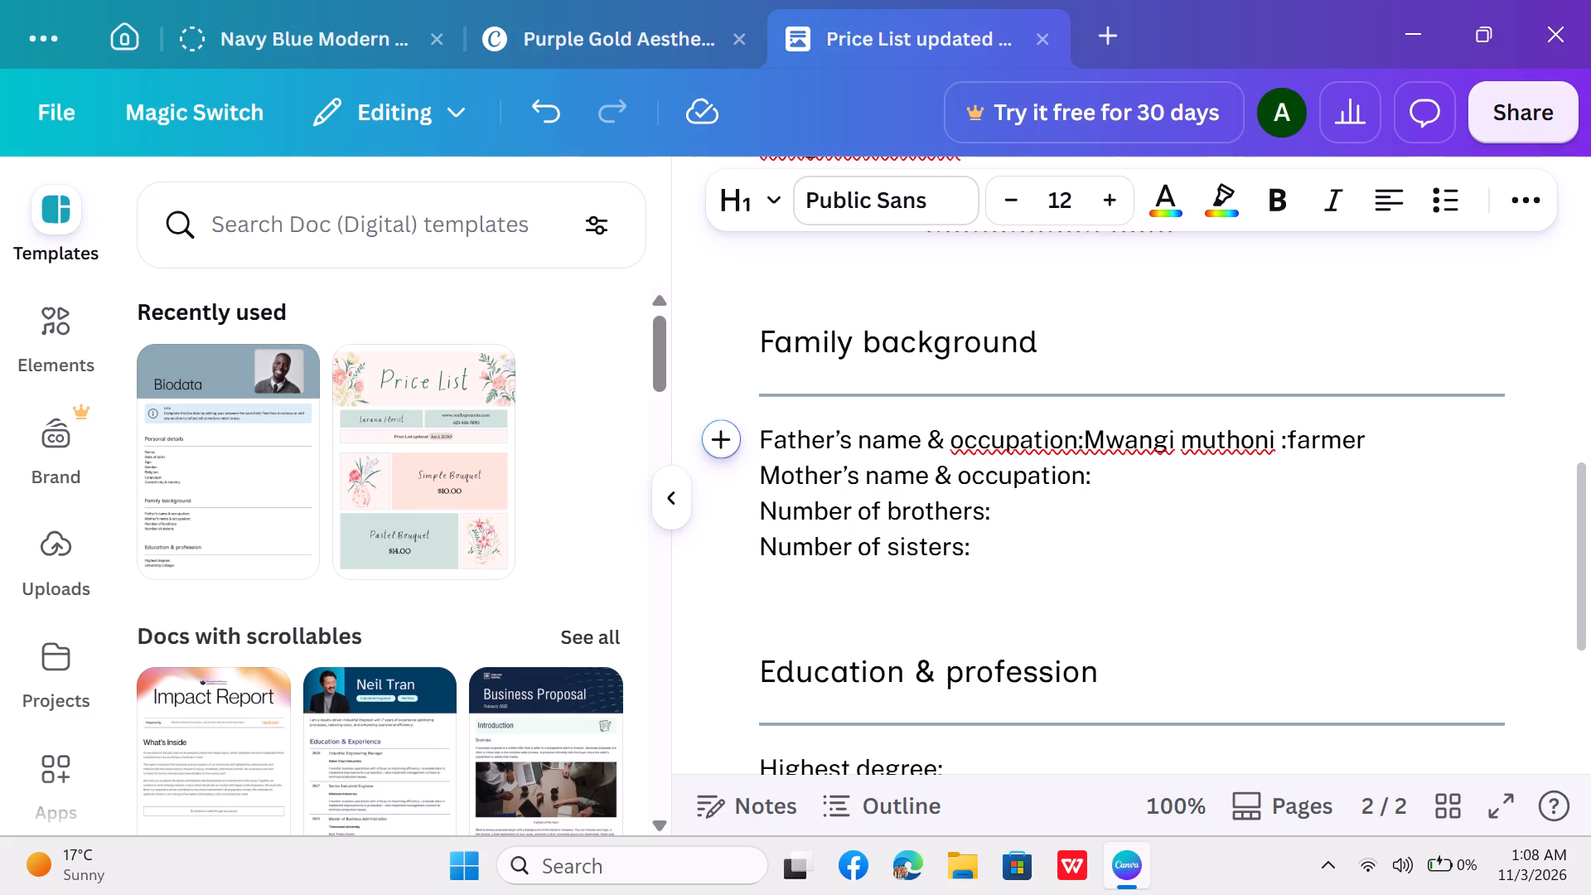
Fill in the mother's name on the Mother's name & occupation line of the Family background section.
{"action": "left_click", "coordinate": [1098, 475]}
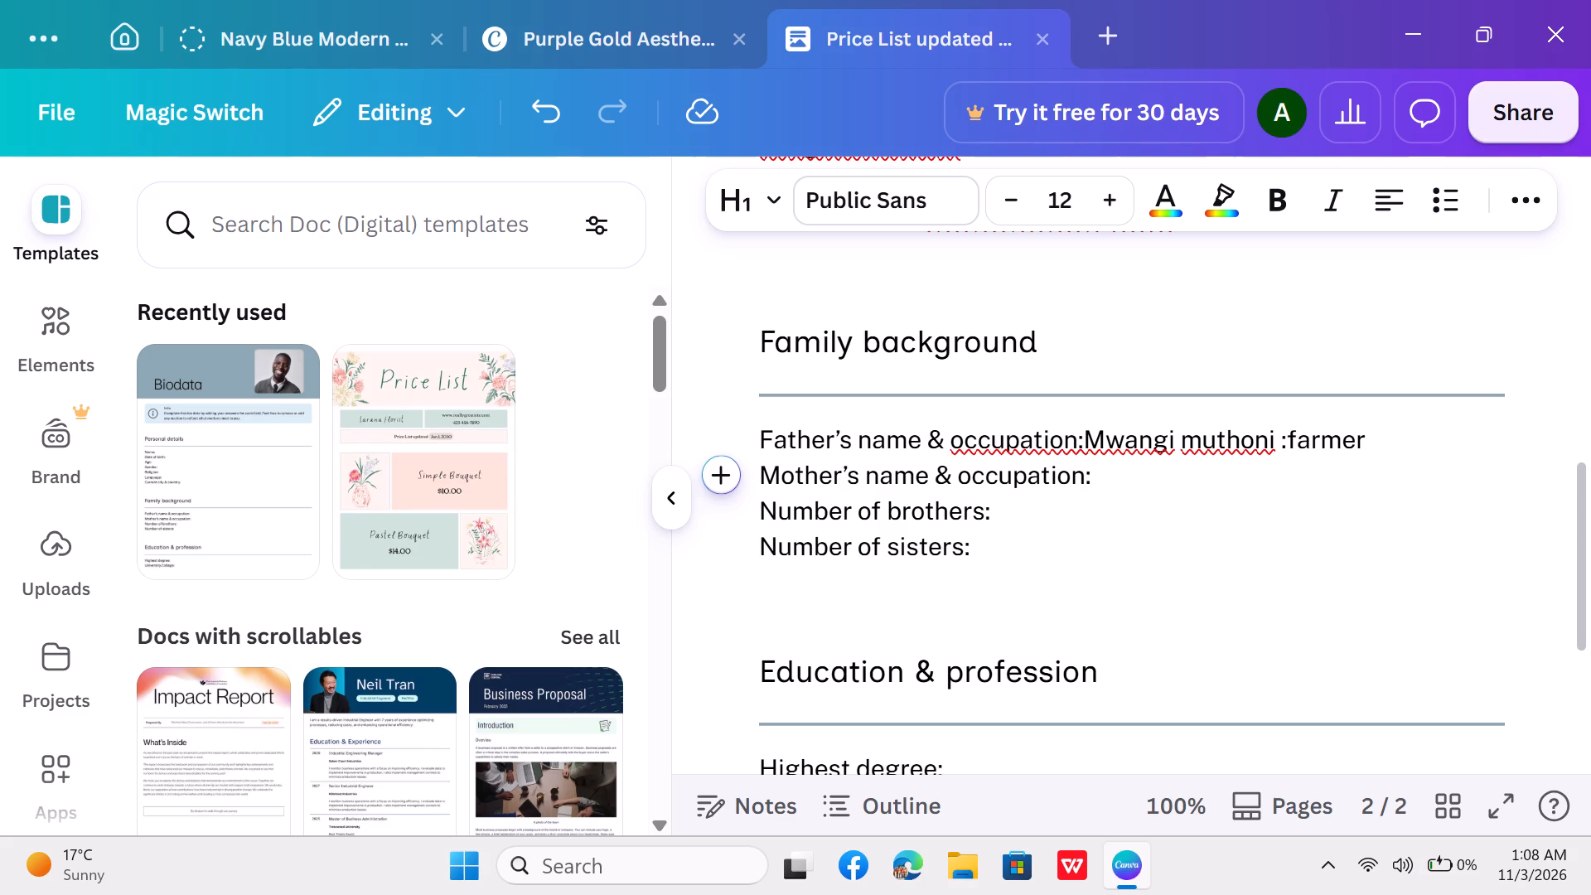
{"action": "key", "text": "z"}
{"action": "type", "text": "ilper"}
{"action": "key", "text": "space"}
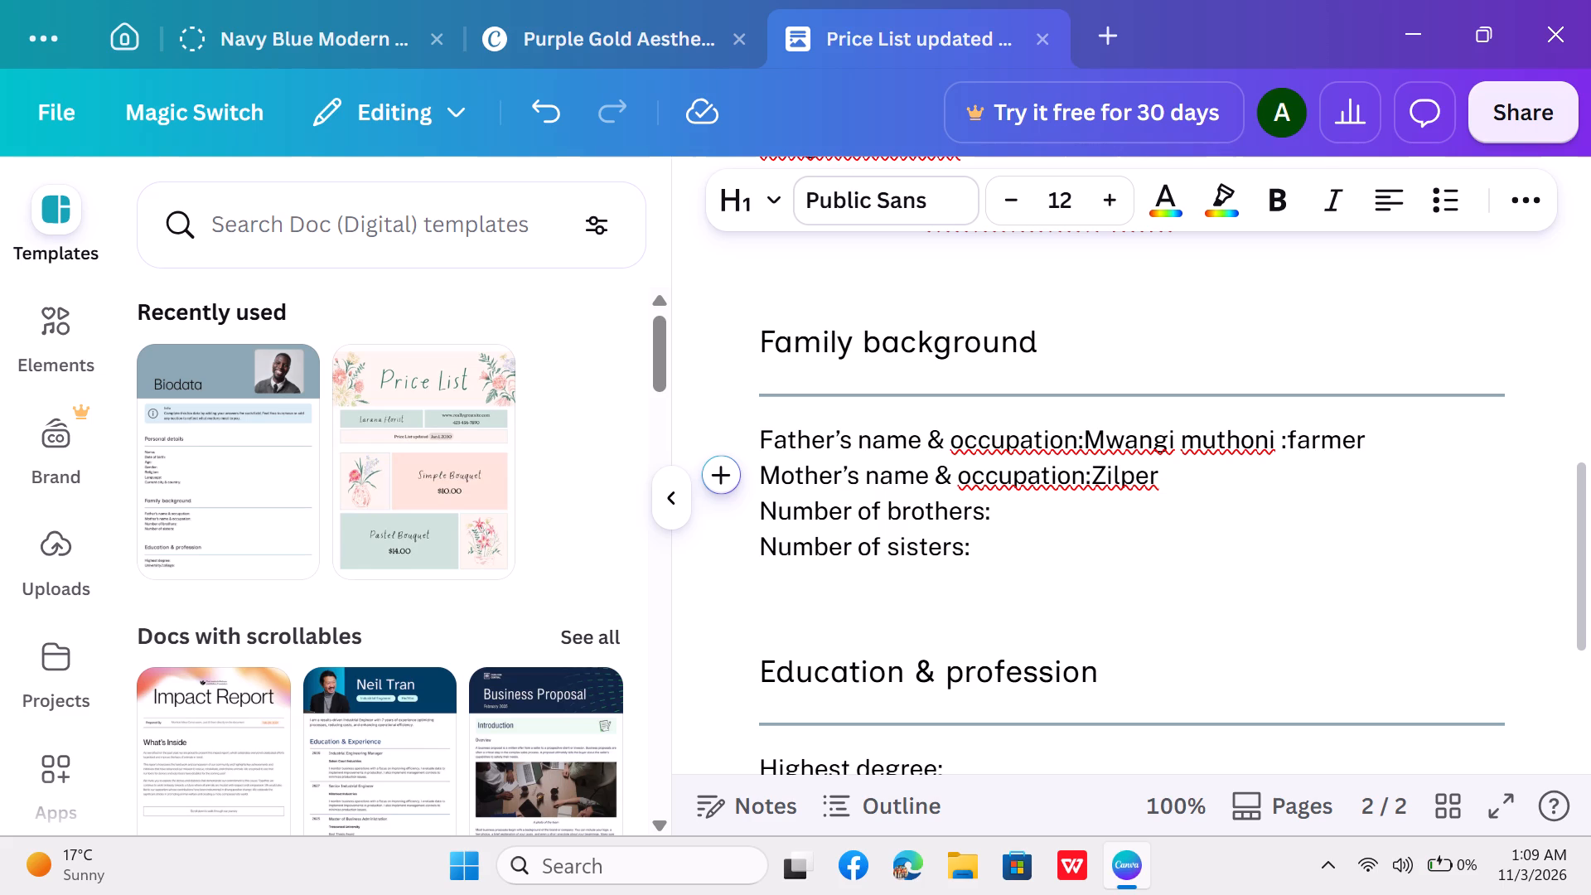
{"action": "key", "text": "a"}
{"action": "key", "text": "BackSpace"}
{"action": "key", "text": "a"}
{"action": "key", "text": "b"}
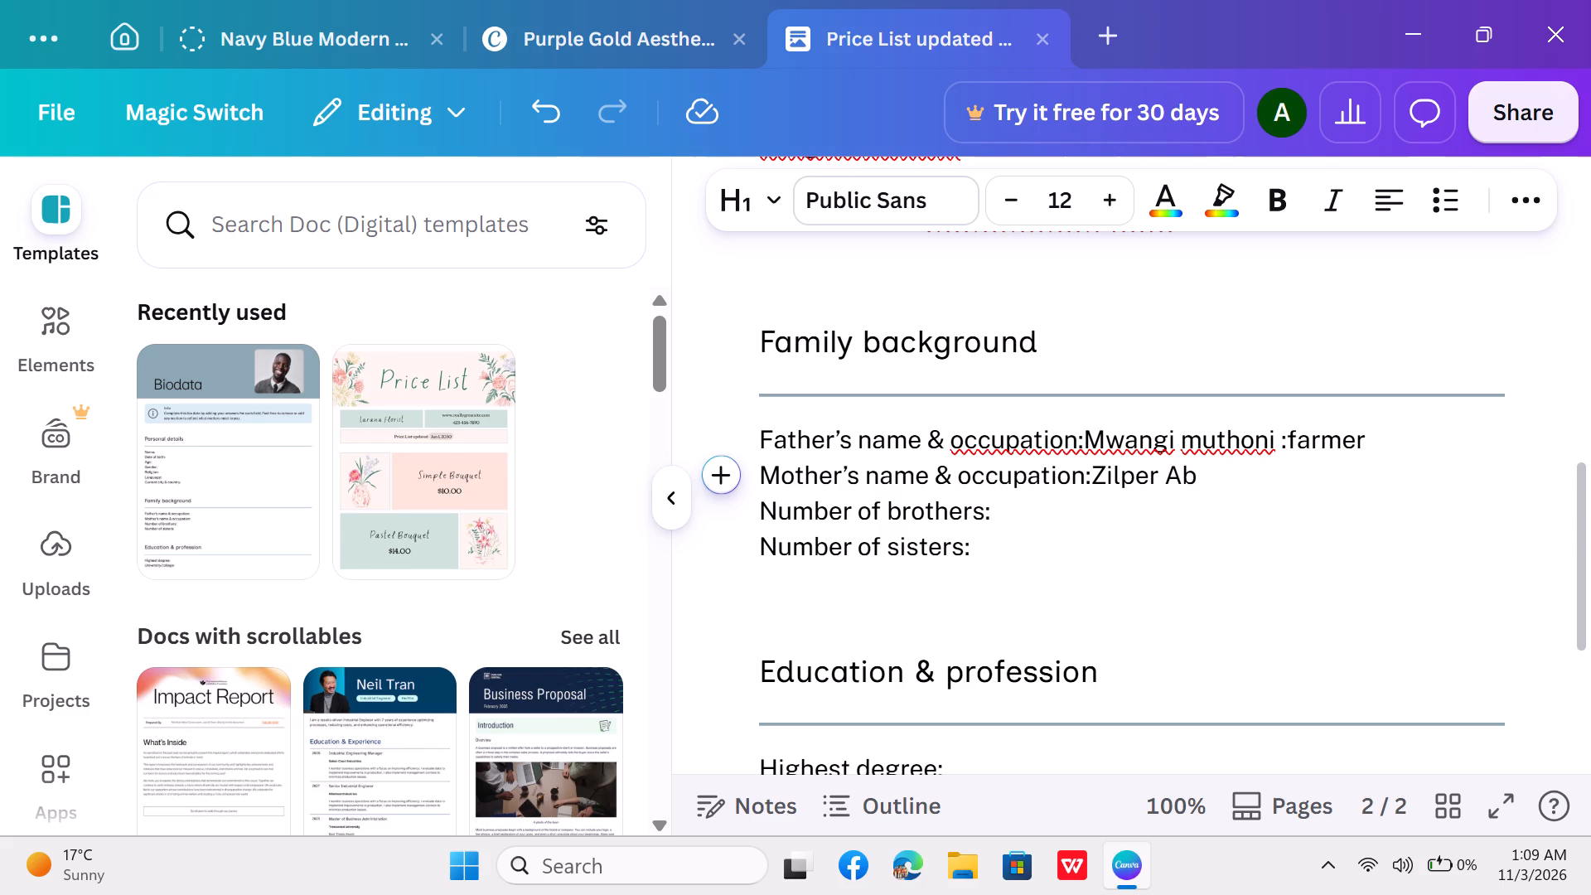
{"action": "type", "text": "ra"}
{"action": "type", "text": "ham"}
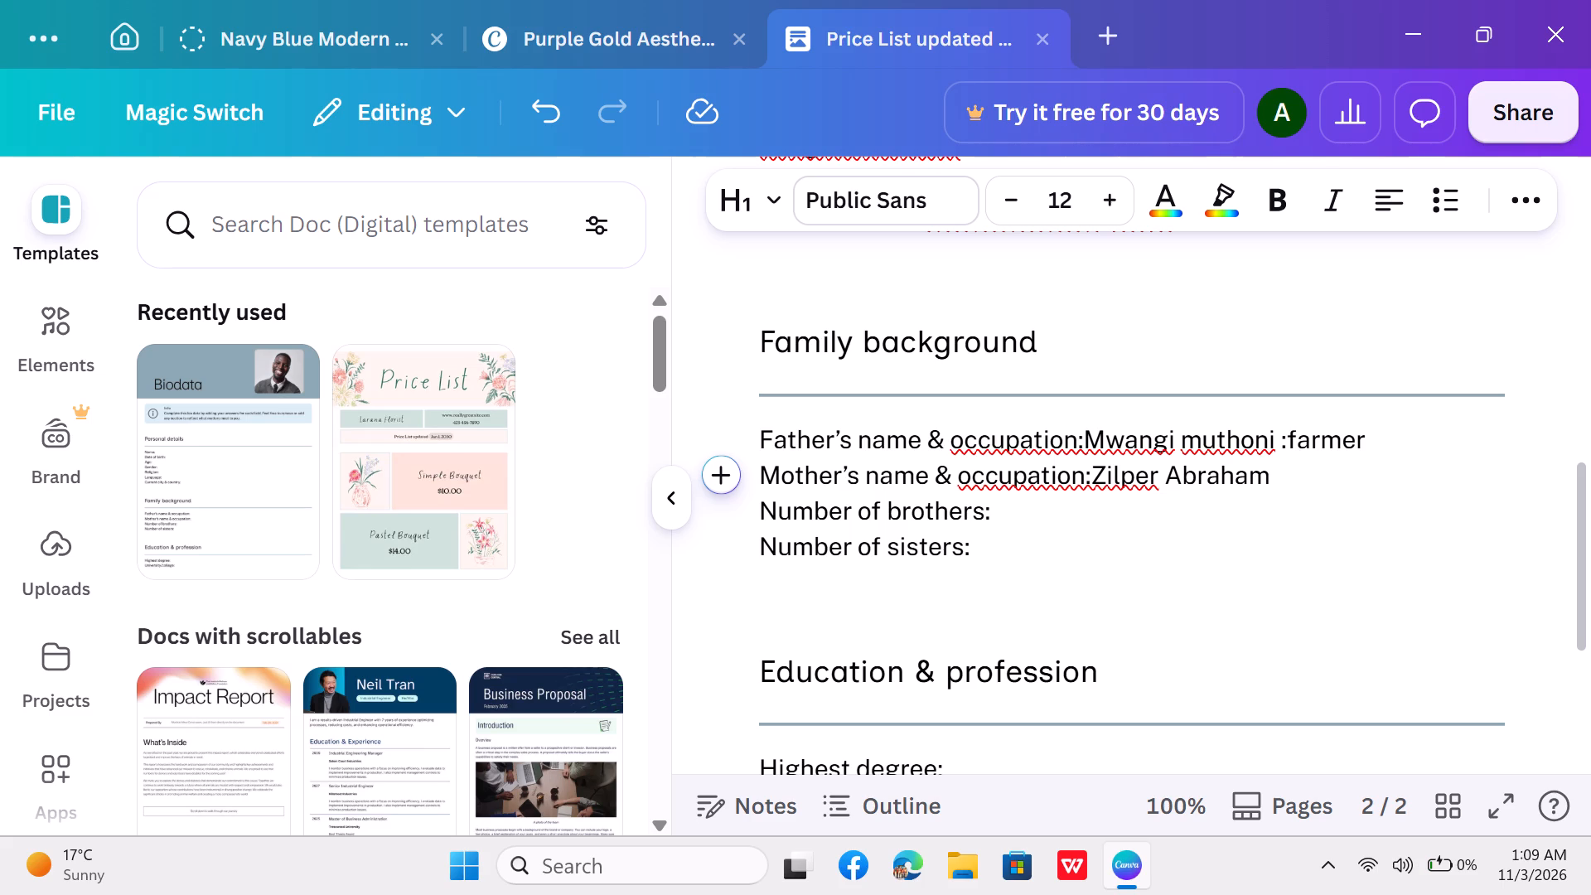
Add the mother's occupation "-teacher" after her name in the Family background section.
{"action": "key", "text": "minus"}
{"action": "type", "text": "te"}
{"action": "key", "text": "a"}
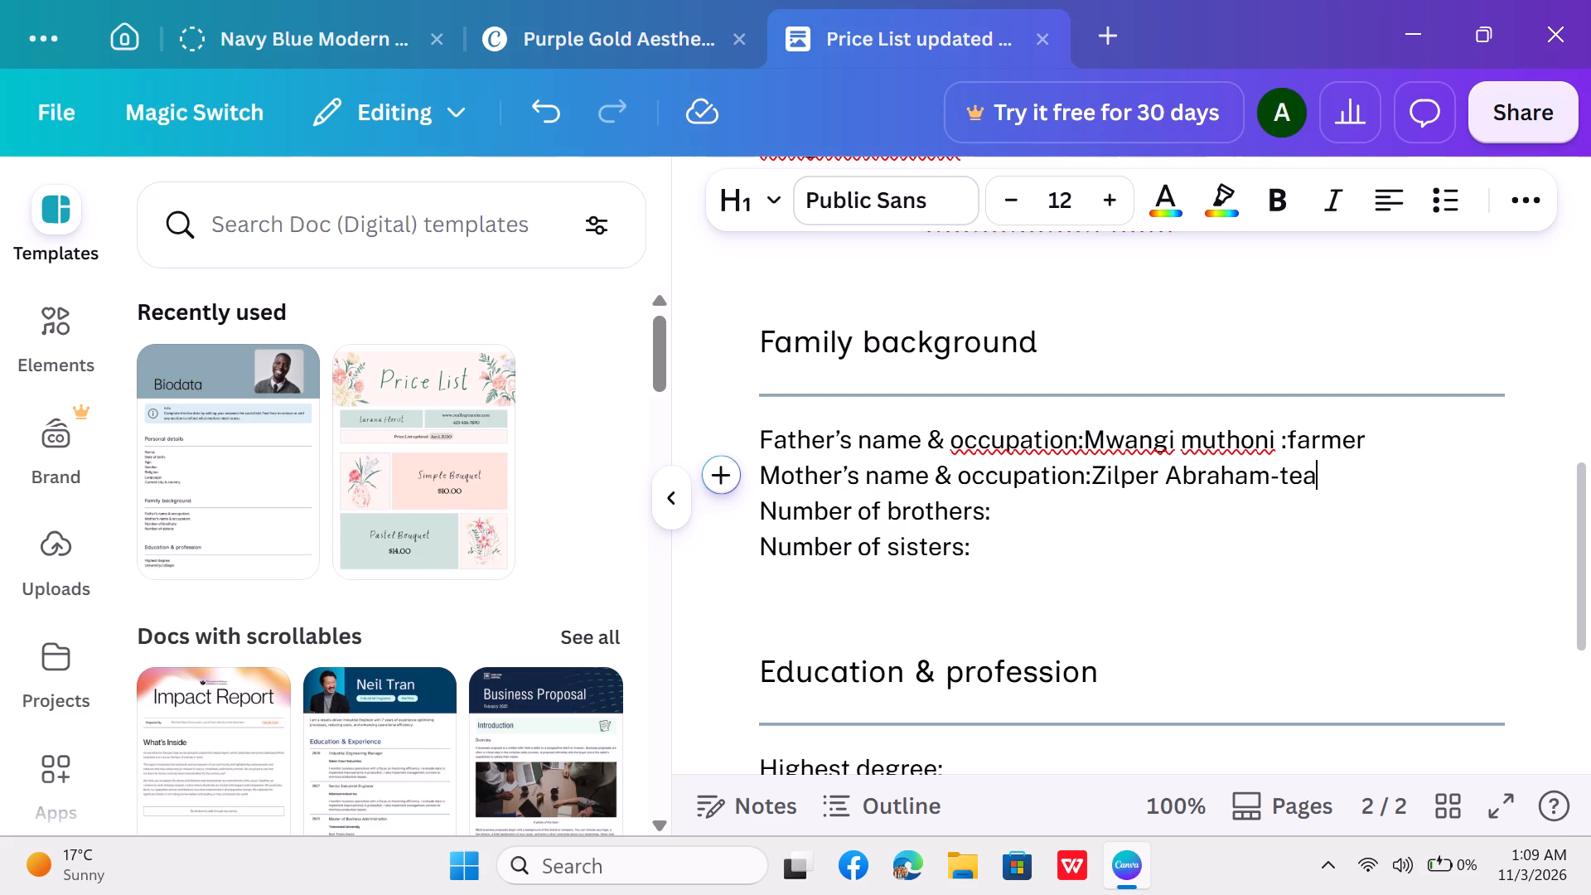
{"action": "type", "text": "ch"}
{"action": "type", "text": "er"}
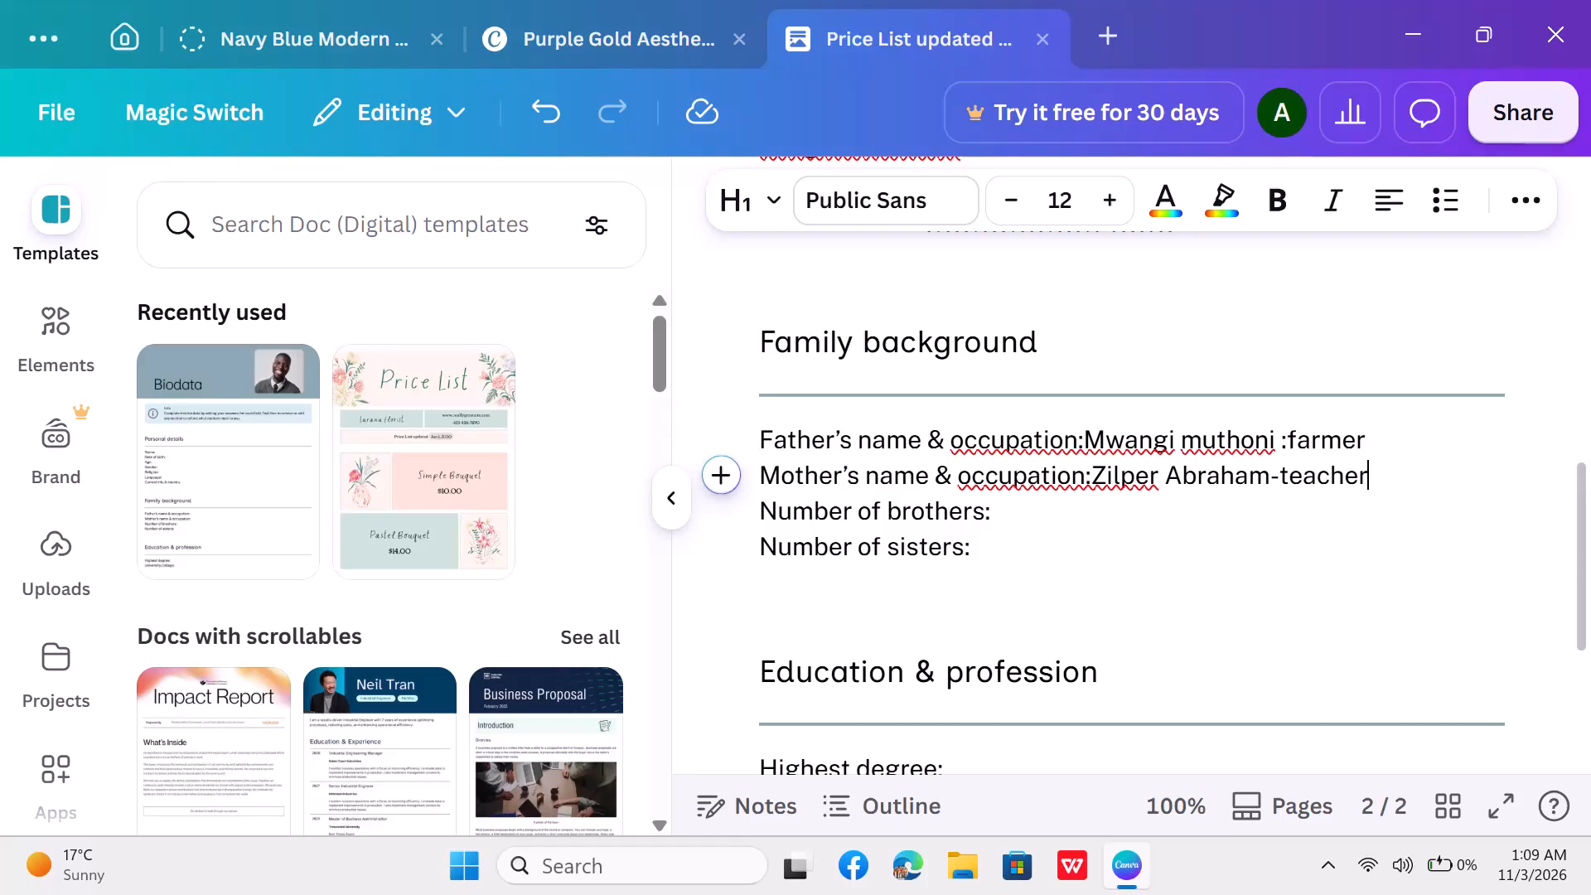
Set the number of brothers to 3 and the number of sisters to 2 in the Family background section.
{"action": "left_click", "coordinate": [1019, 510]}
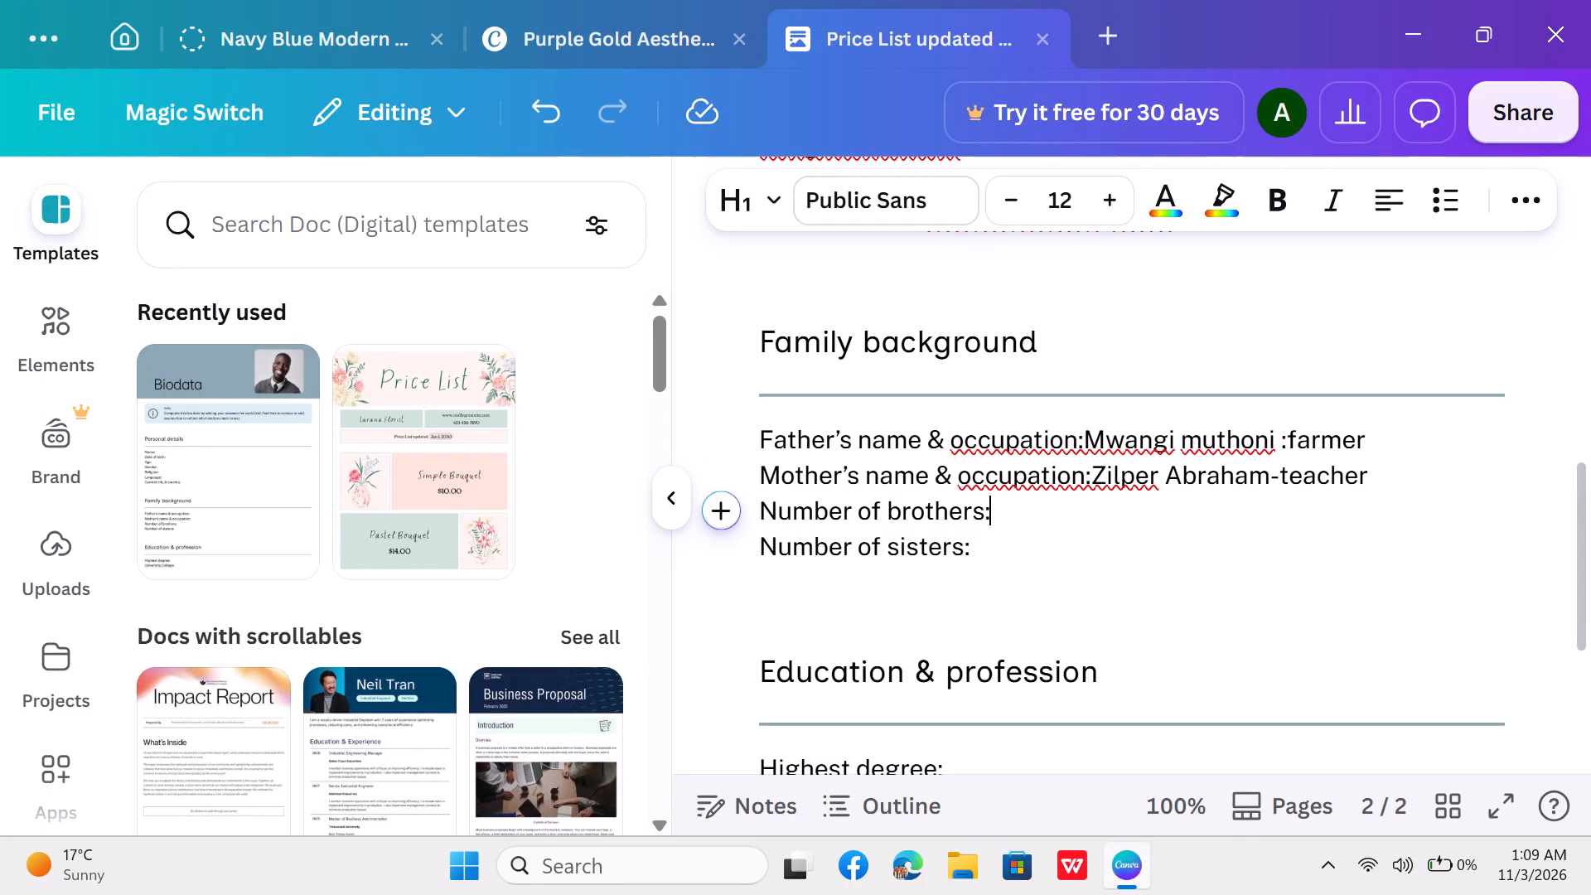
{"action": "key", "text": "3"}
{"action": "left_click", "coordinate": [1003, 540]}
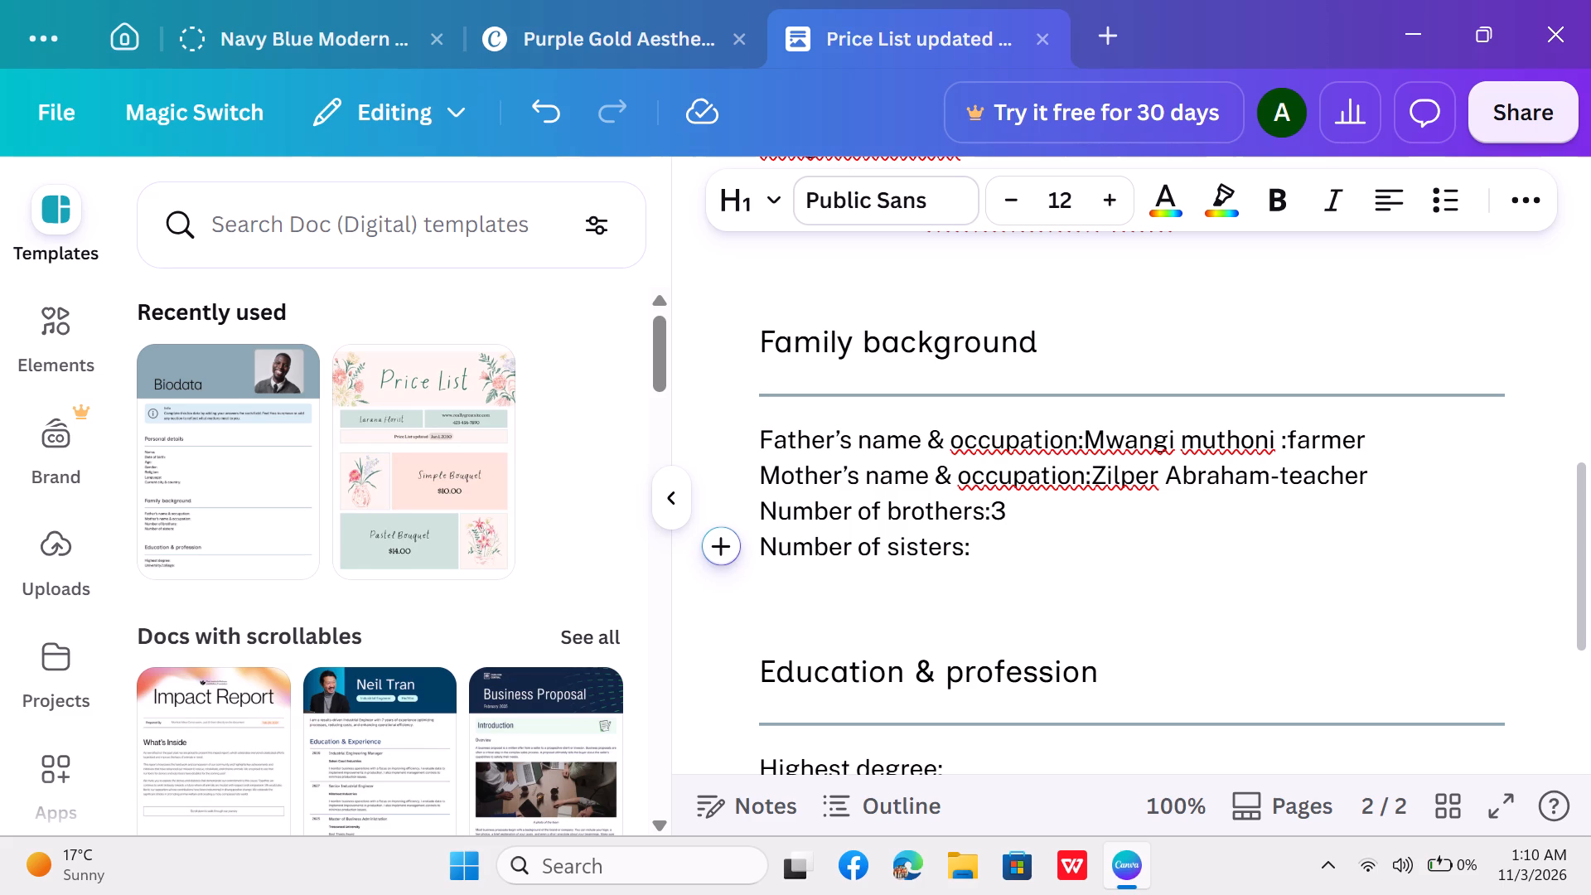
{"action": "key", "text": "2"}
Fill in the Highest degree line of the Education & profession section with "Bachelor in education science".
{"action": "scroll", "coordinate": [1007, 566], "scroll_direction": "down", "scroll_amount": 2}
{"action": "scroll", "coordinate": [1010, 548], "scroll_direction": "up", "scroll_amount": 1}
{"action": "scroll", "coordinate": [999, 514], "scroll_direction": "down", "scroll_amount": 1}
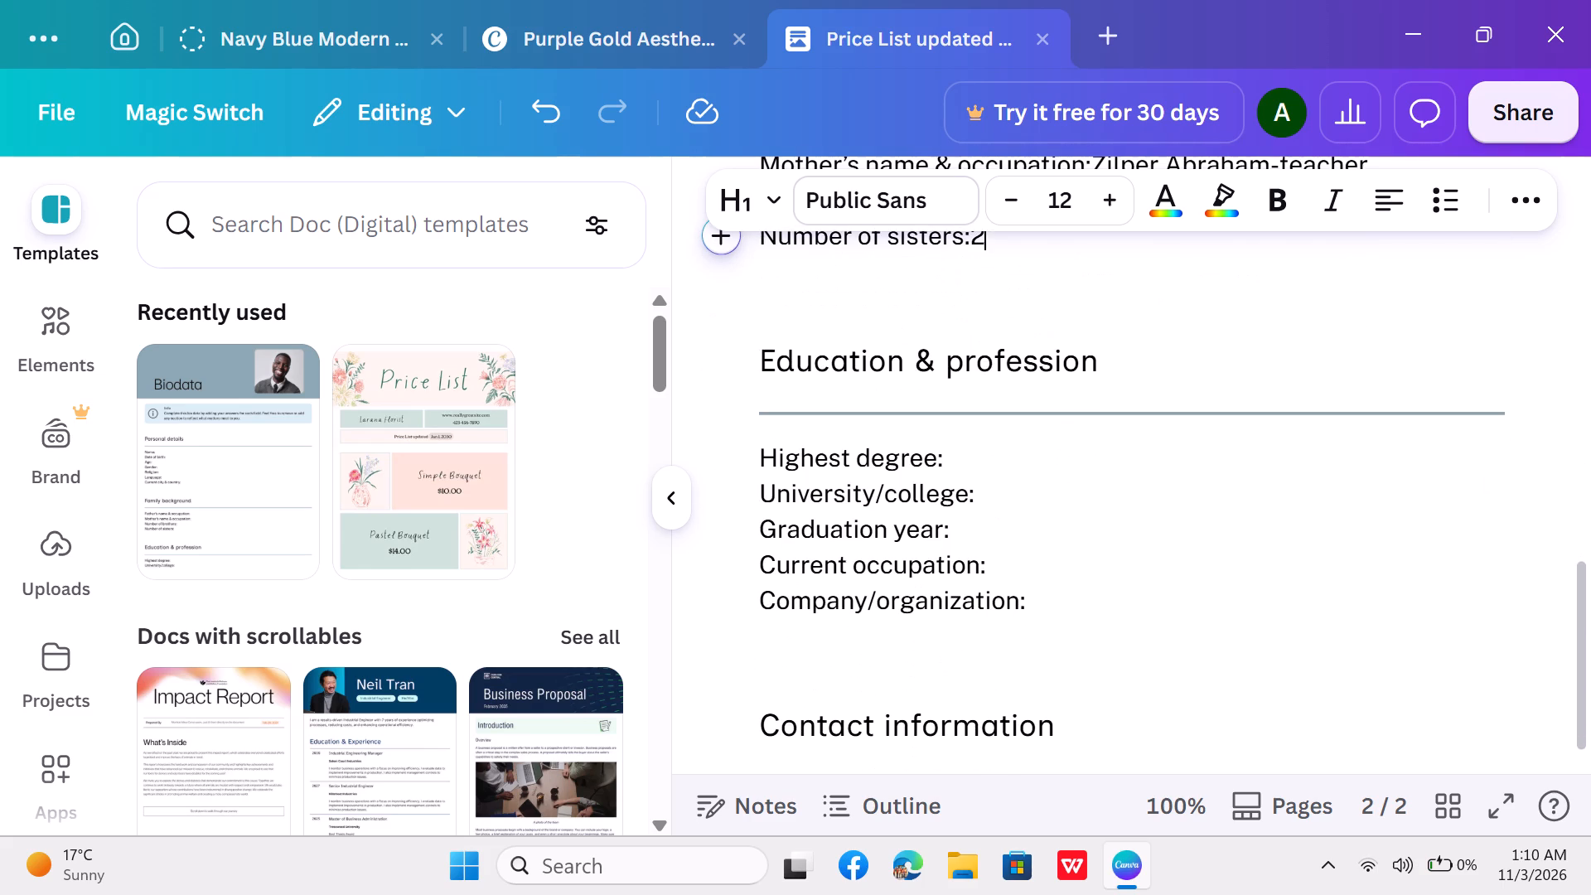
{"action": "left_click", "coordinate": [965, 457]}
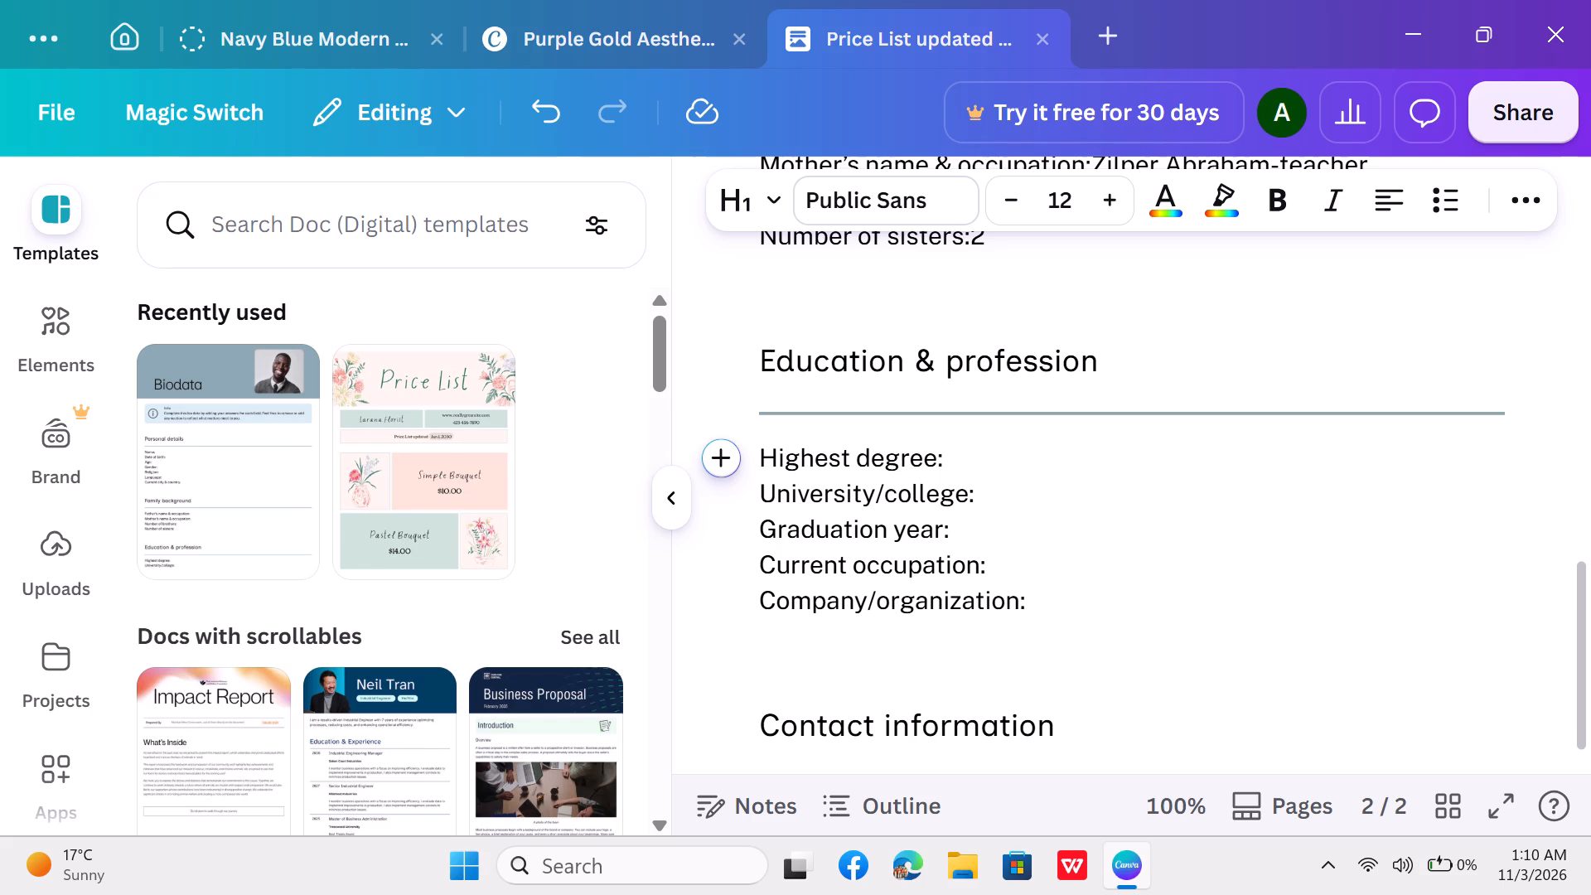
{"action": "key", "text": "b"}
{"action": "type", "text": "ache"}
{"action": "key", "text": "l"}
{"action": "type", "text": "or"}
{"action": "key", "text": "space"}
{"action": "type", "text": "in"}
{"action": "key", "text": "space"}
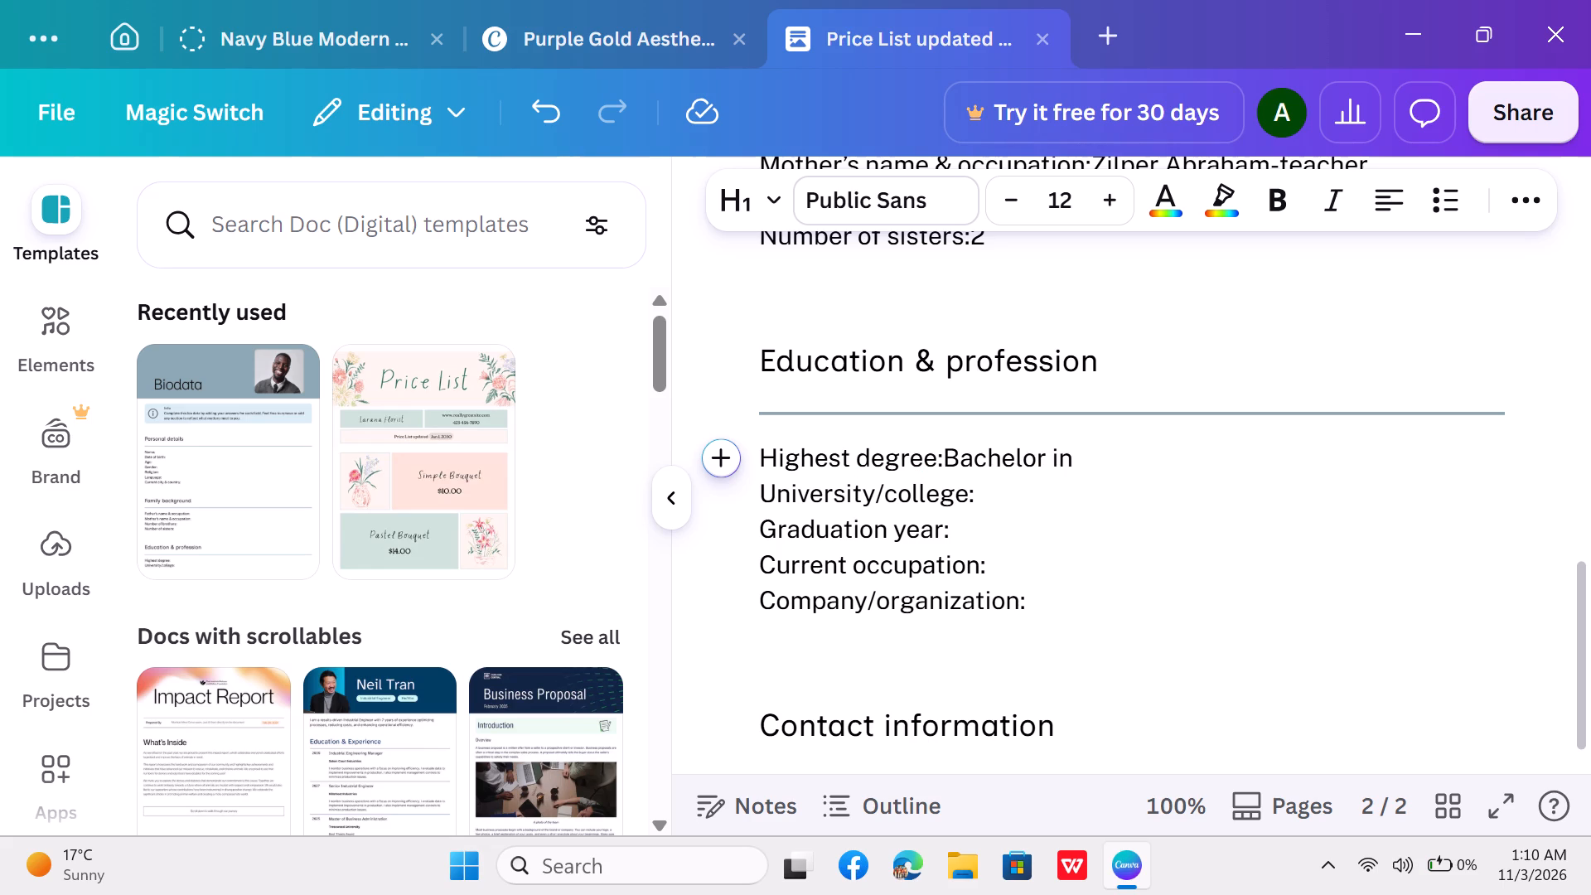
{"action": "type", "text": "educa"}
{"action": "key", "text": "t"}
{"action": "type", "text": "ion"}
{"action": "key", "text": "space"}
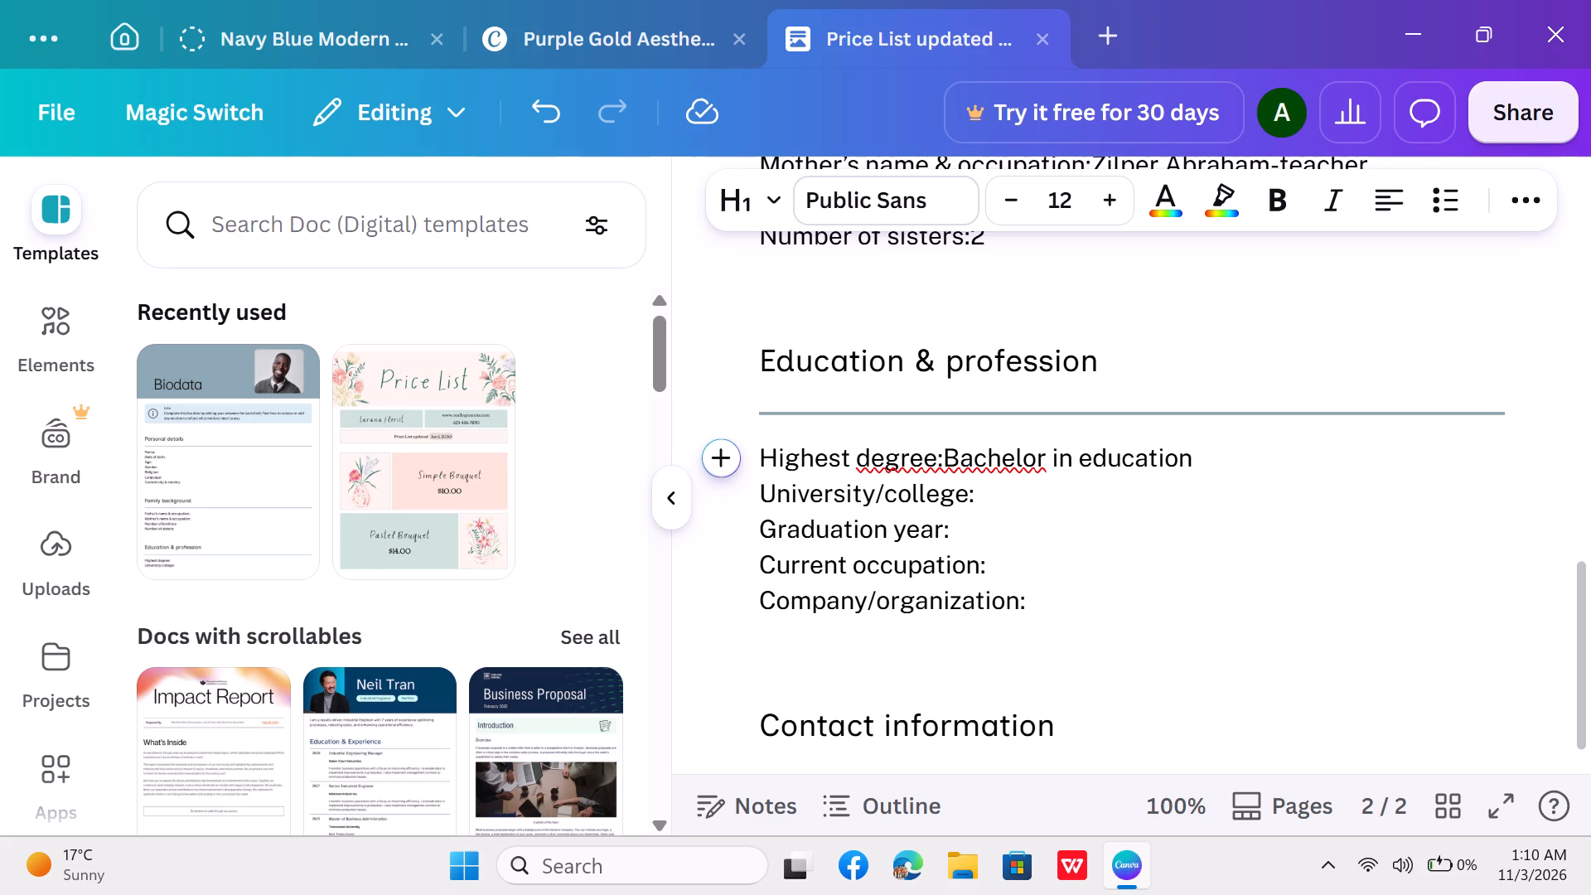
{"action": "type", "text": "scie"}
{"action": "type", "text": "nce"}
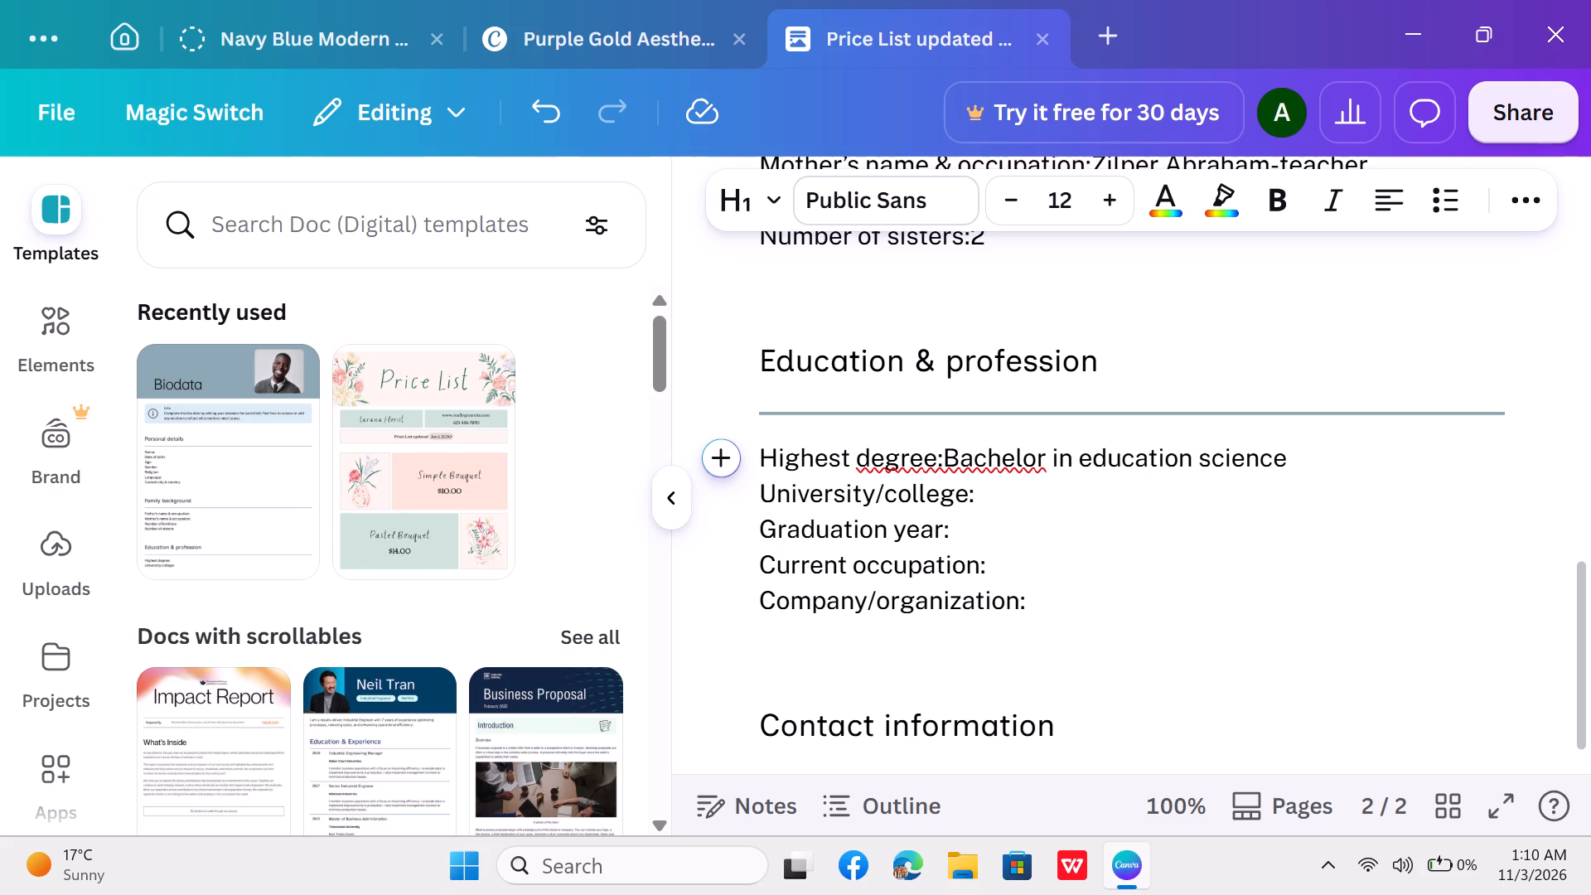
Fill in the University/college line of the Education & profession section with "nairobi university".
{"action": "left_click", "coordinate": [995, 495]}
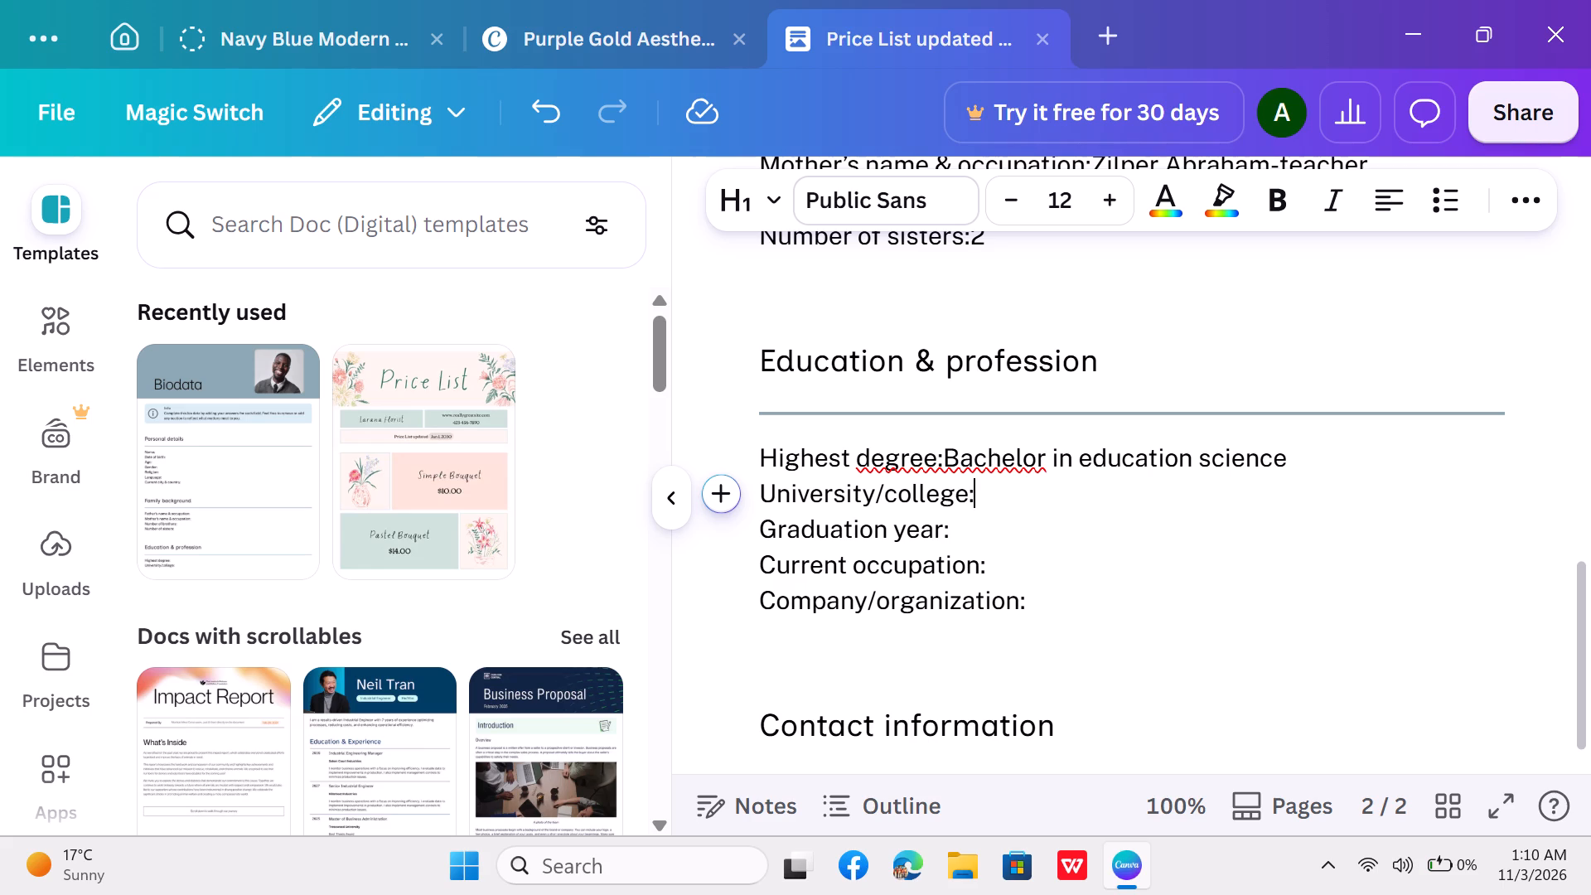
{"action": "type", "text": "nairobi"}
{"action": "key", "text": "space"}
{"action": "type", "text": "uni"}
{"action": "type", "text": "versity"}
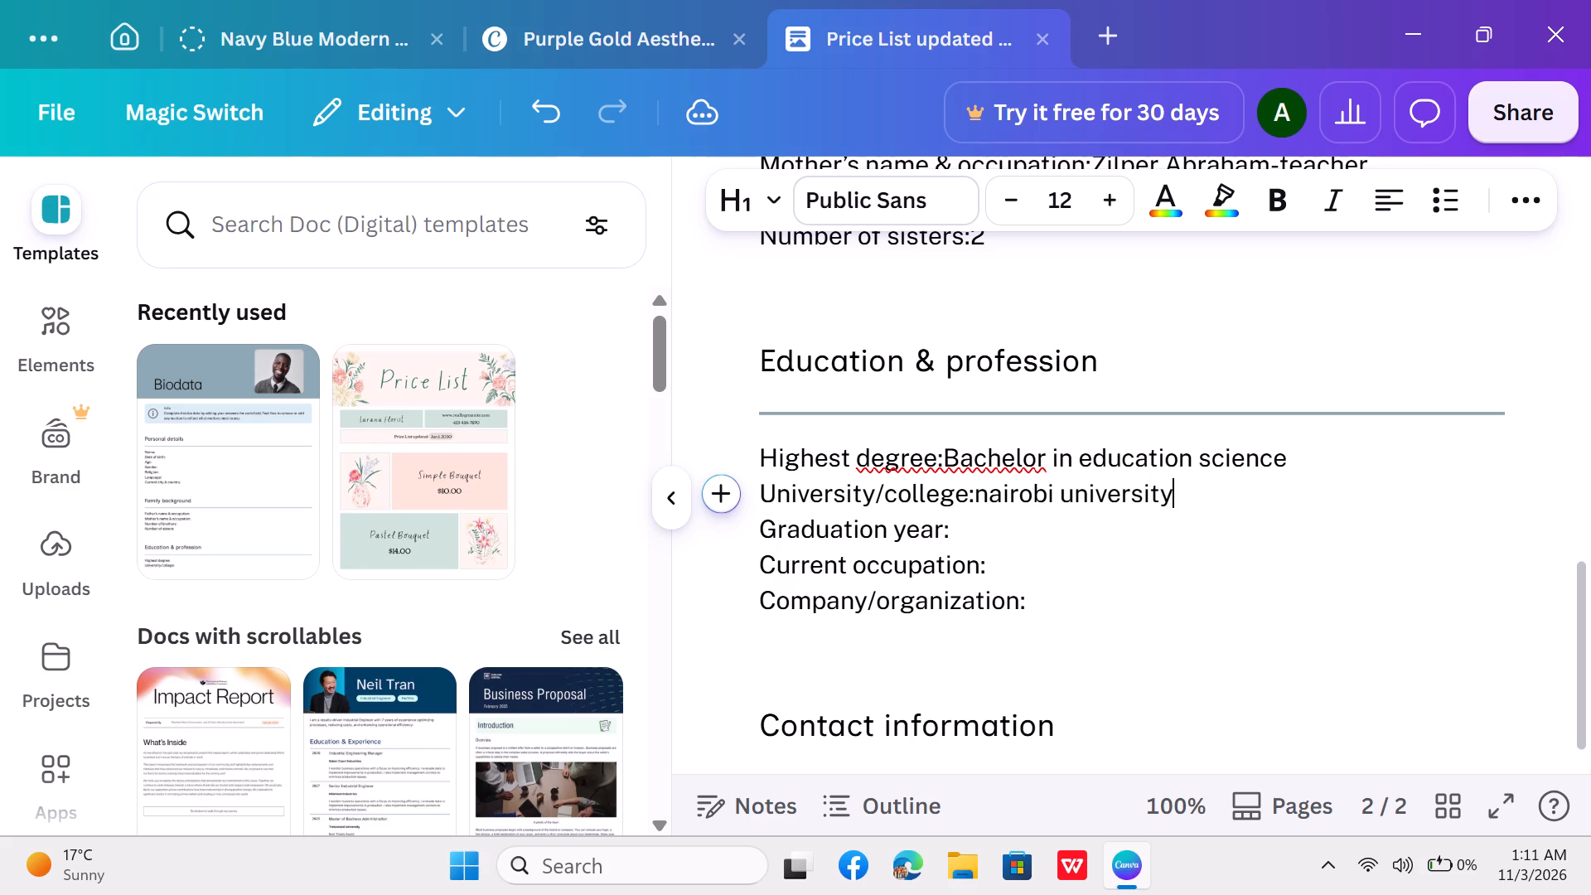
Fill in the Graduation year line of the Education & profession section with 2024.
{"action": "left_click", "coordinate": [966, 530]}
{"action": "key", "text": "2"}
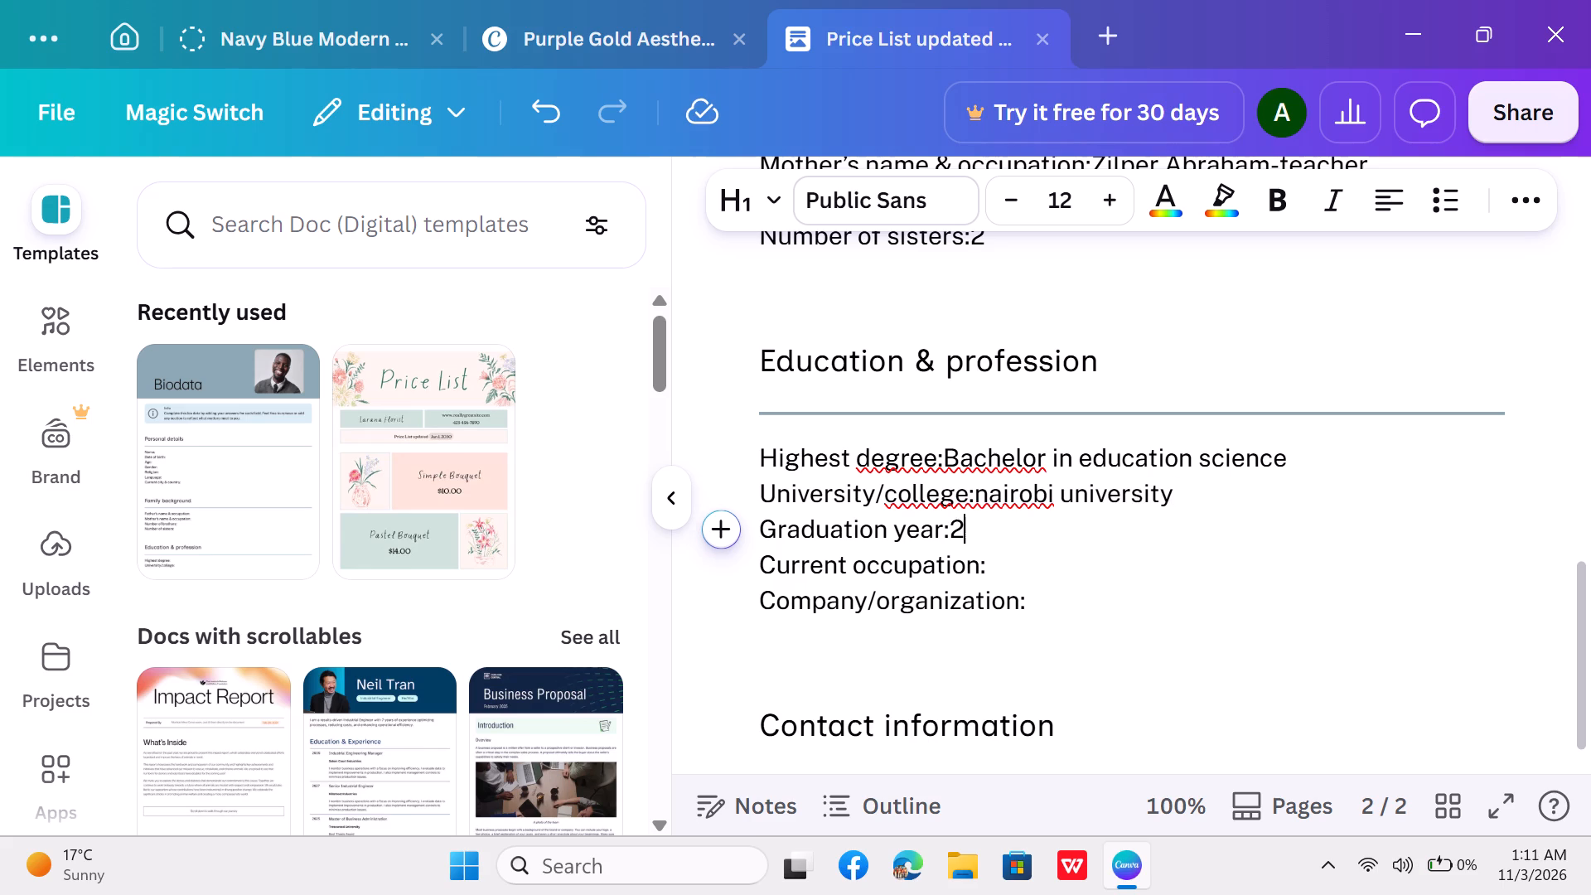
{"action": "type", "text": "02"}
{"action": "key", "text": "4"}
Fill in the Current occupation line of the Education & profession section with "self employment".
{"action": "left_click", "coordinate": [1018, 566]}
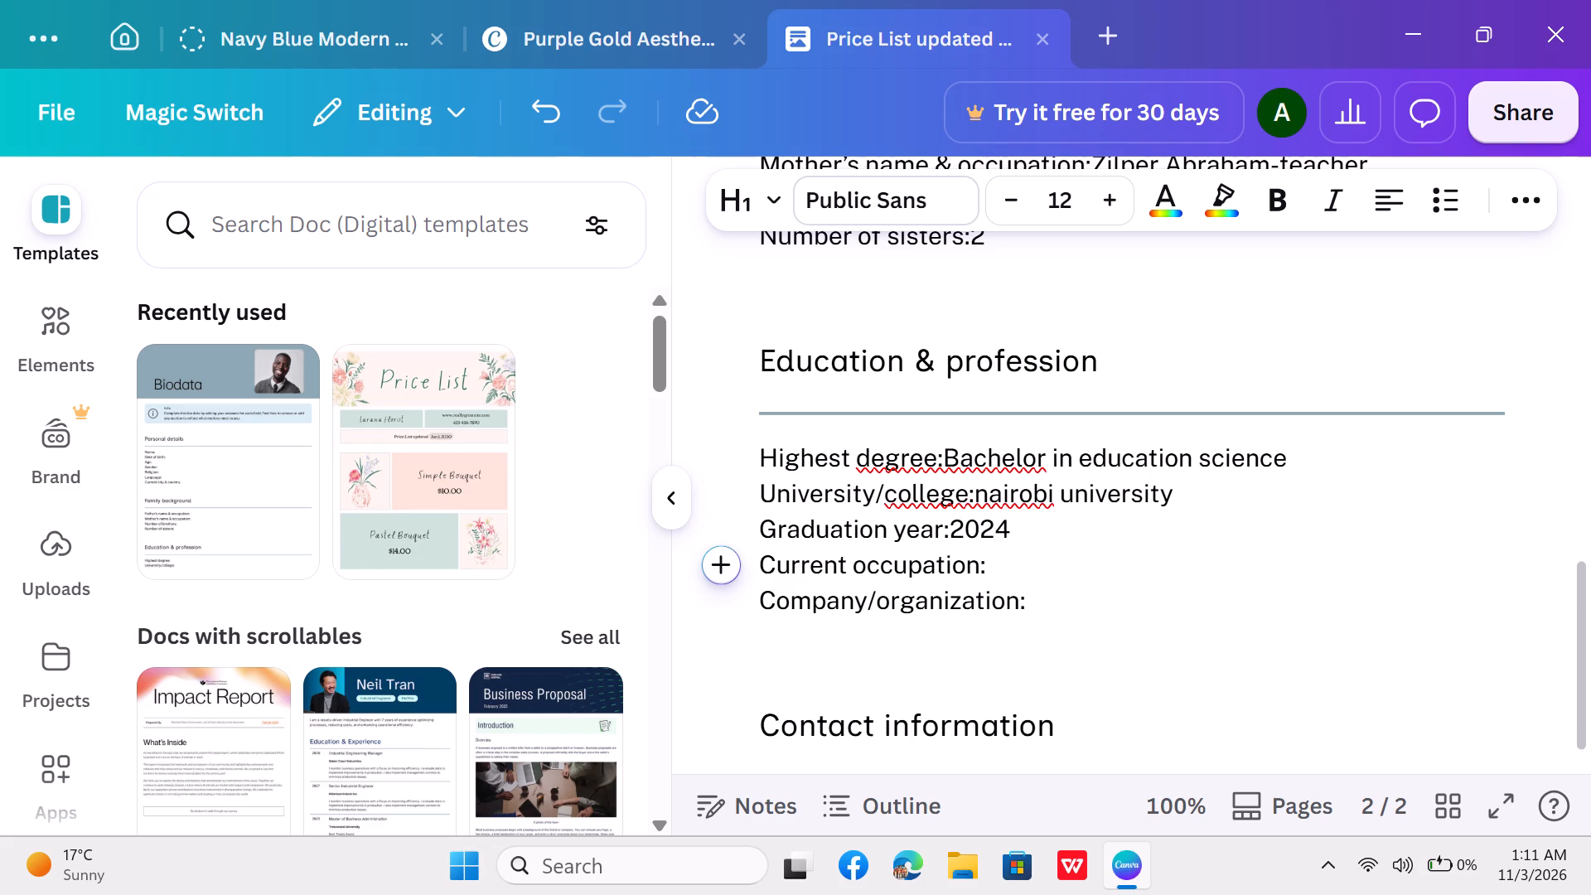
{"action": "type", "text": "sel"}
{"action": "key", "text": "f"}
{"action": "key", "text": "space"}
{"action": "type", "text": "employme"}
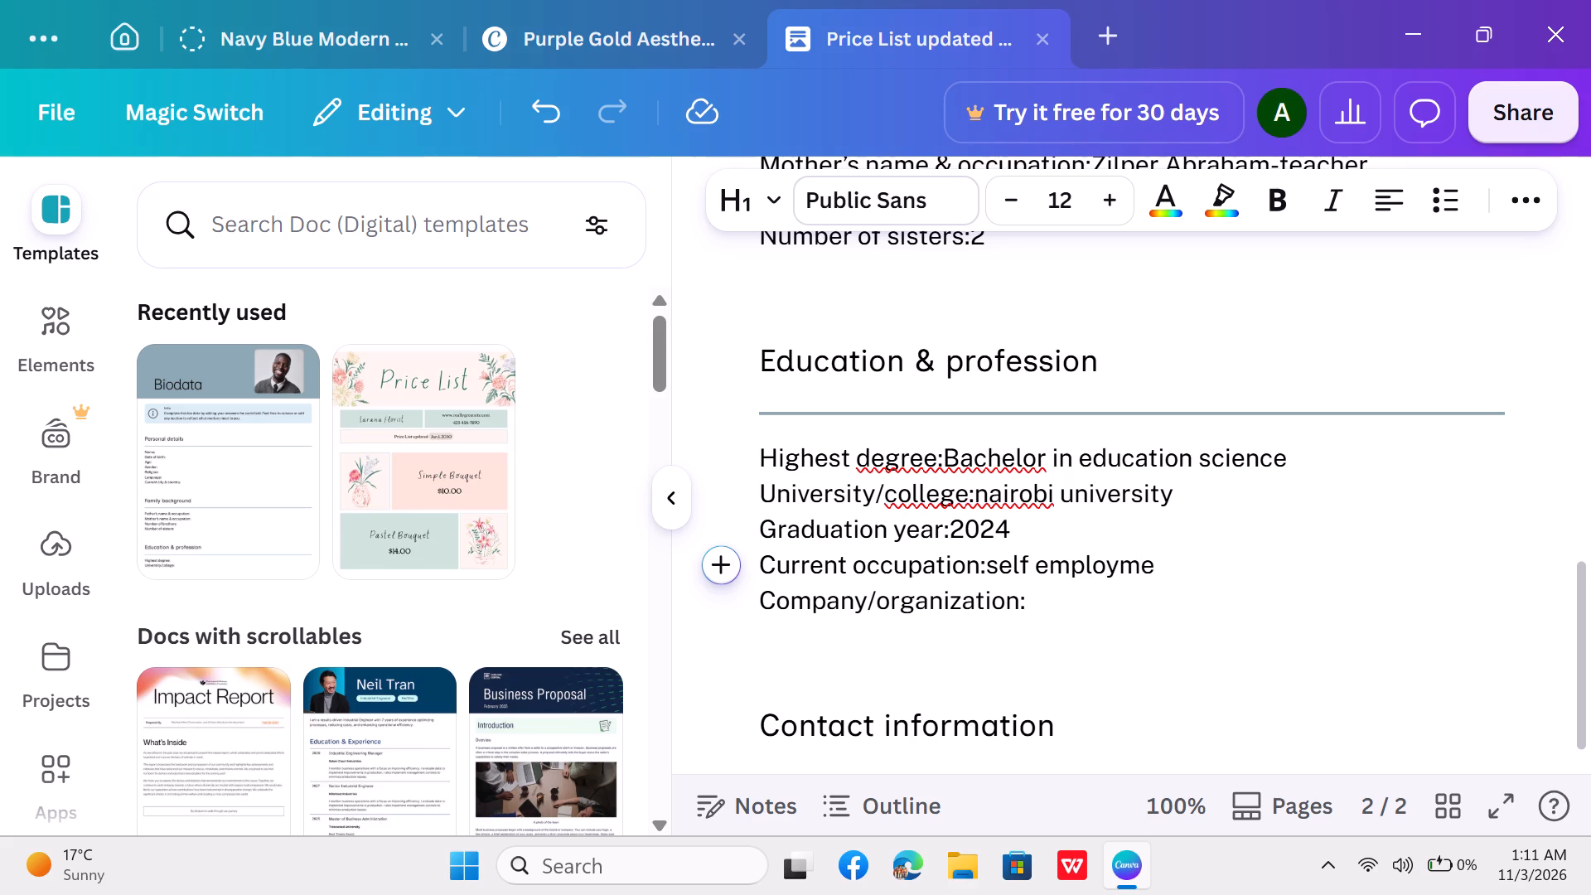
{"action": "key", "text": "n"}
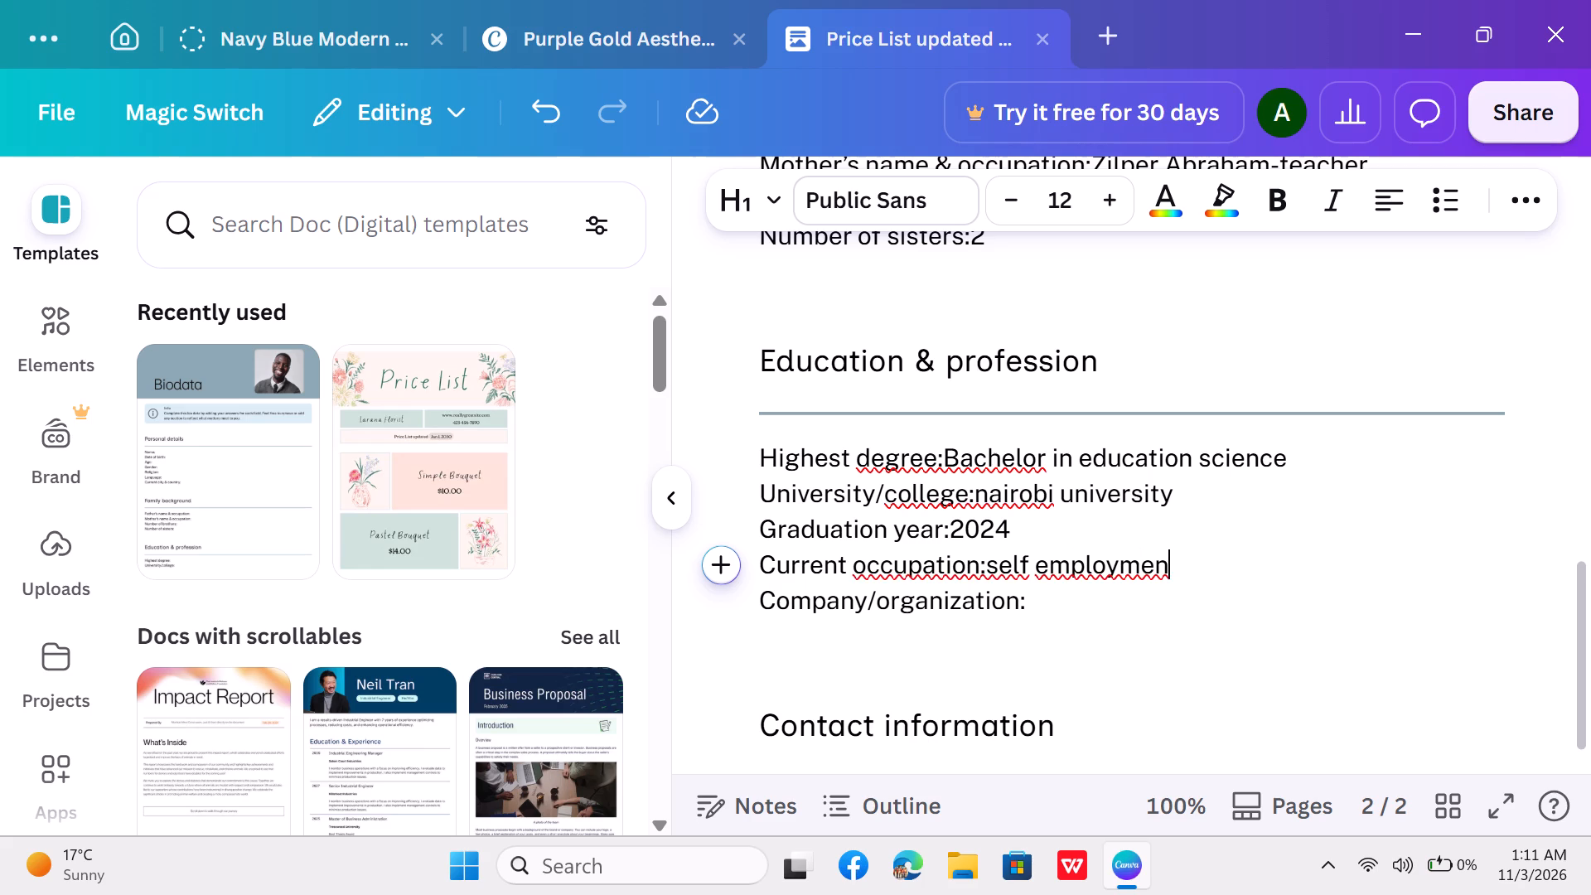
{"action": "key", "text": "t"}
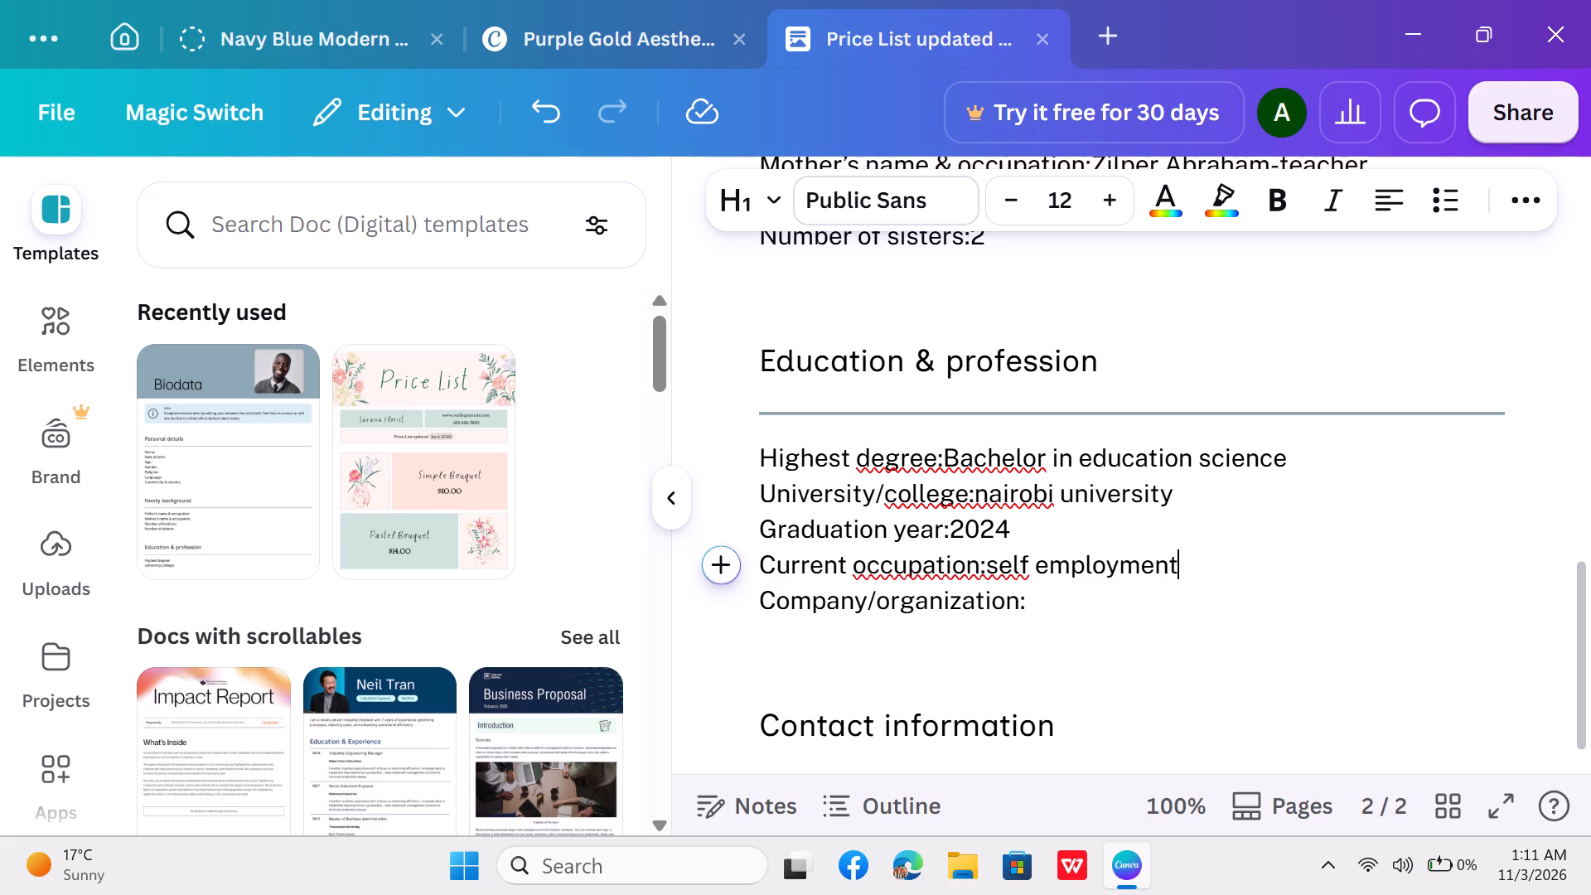
Change the Graduation year in the Education & profession section to 2025.
{"action": "left_click", "coordinate": [1021, 517]}
{"action": "key", "text": "BackSpace"}
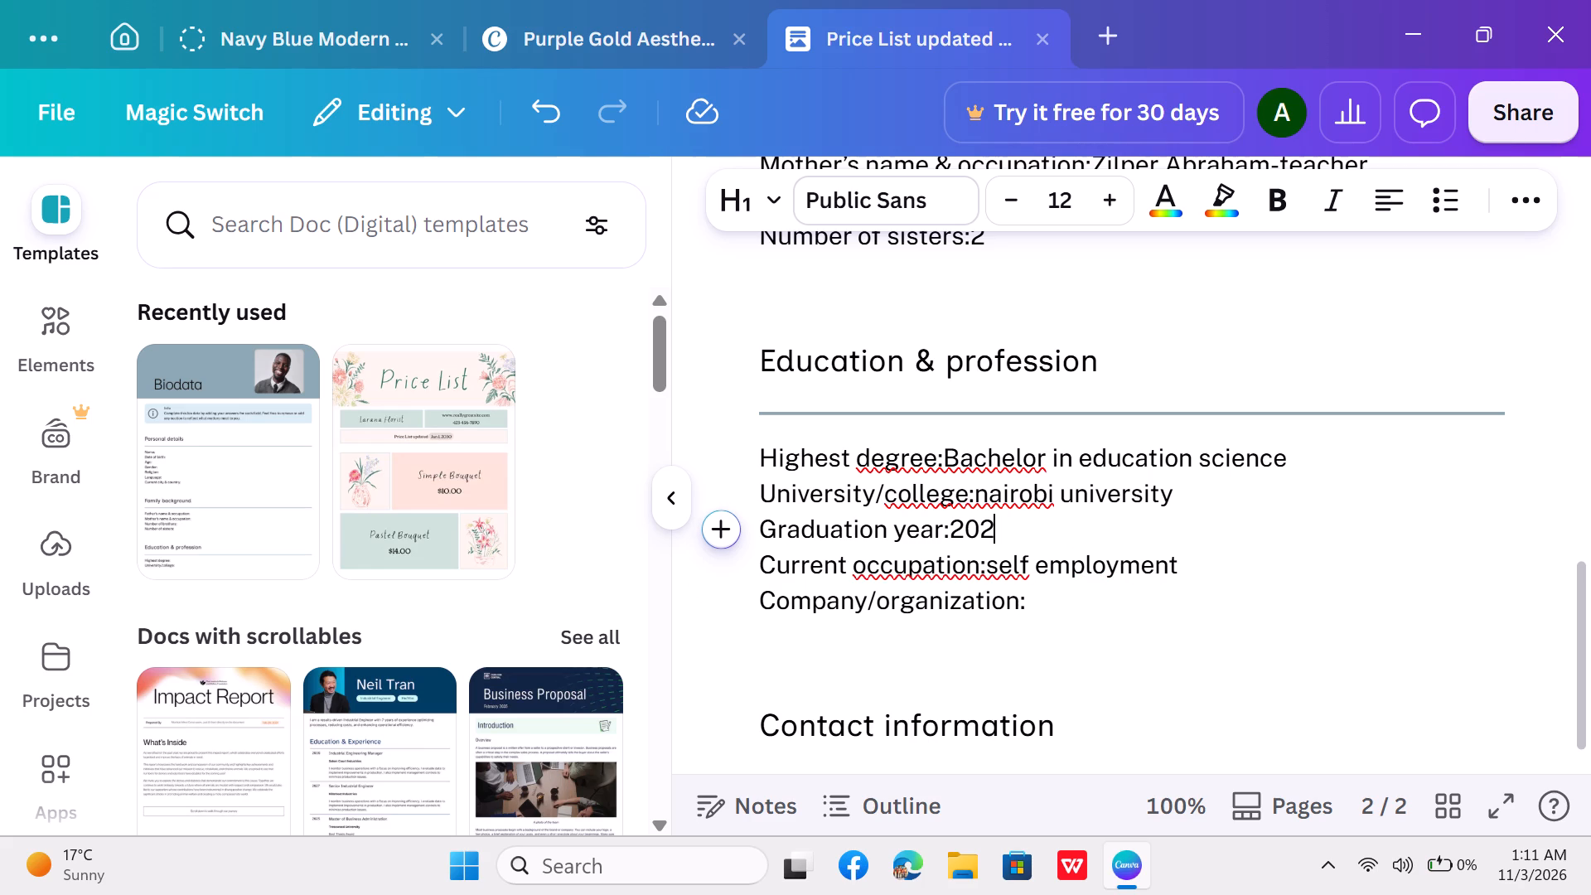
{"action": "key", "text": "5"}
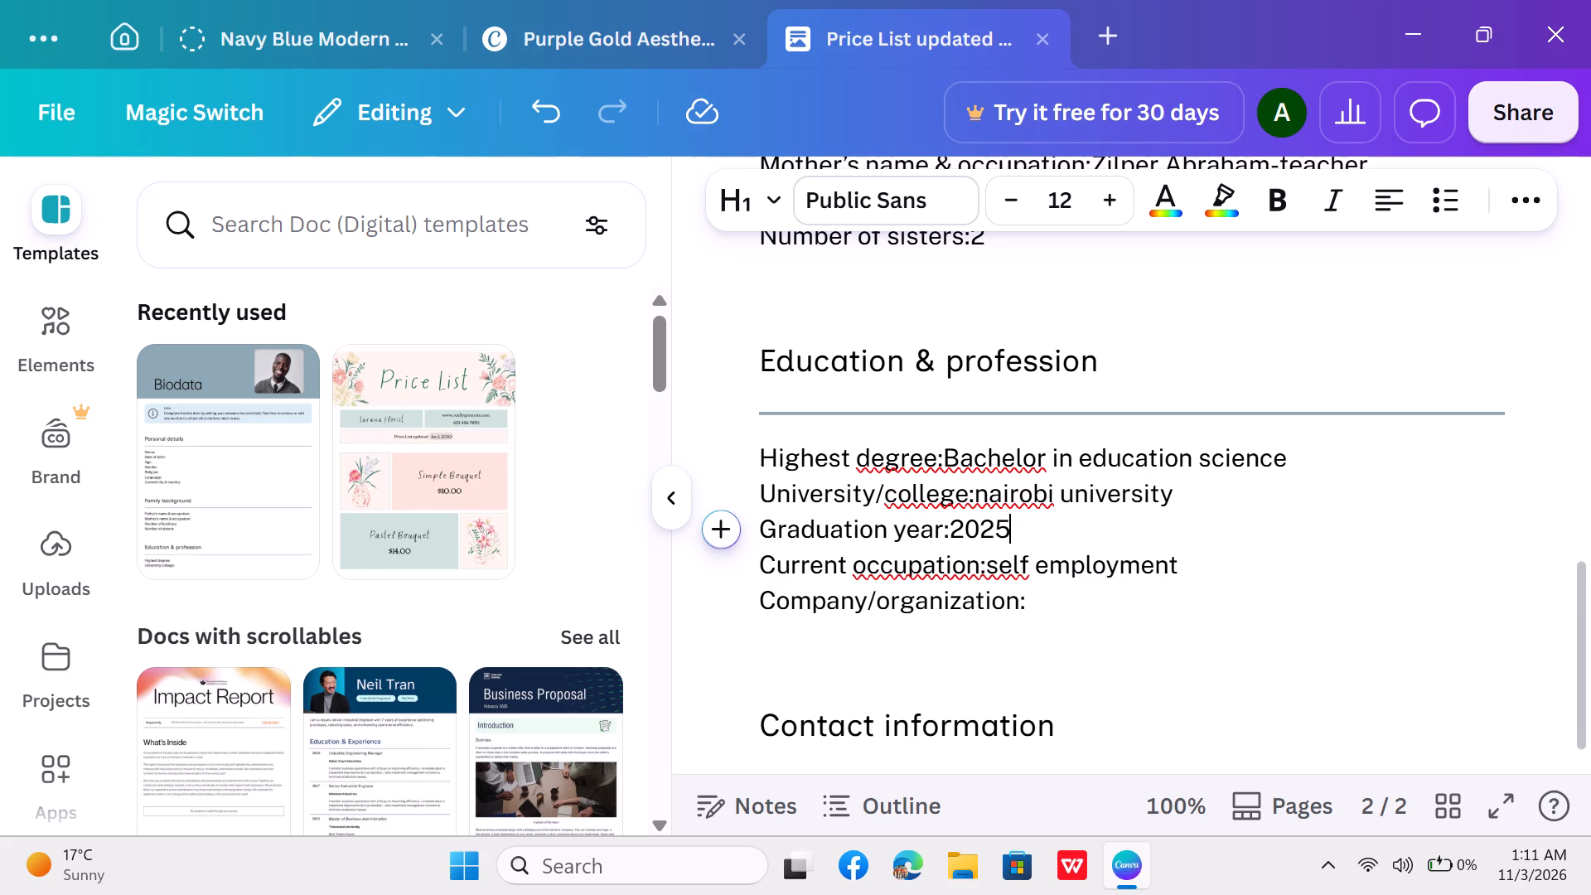
Fill in the Company/organization line of the Education & profession section with "building consultance".
{"action": "left_click", "coordinate": [1049, 602]}
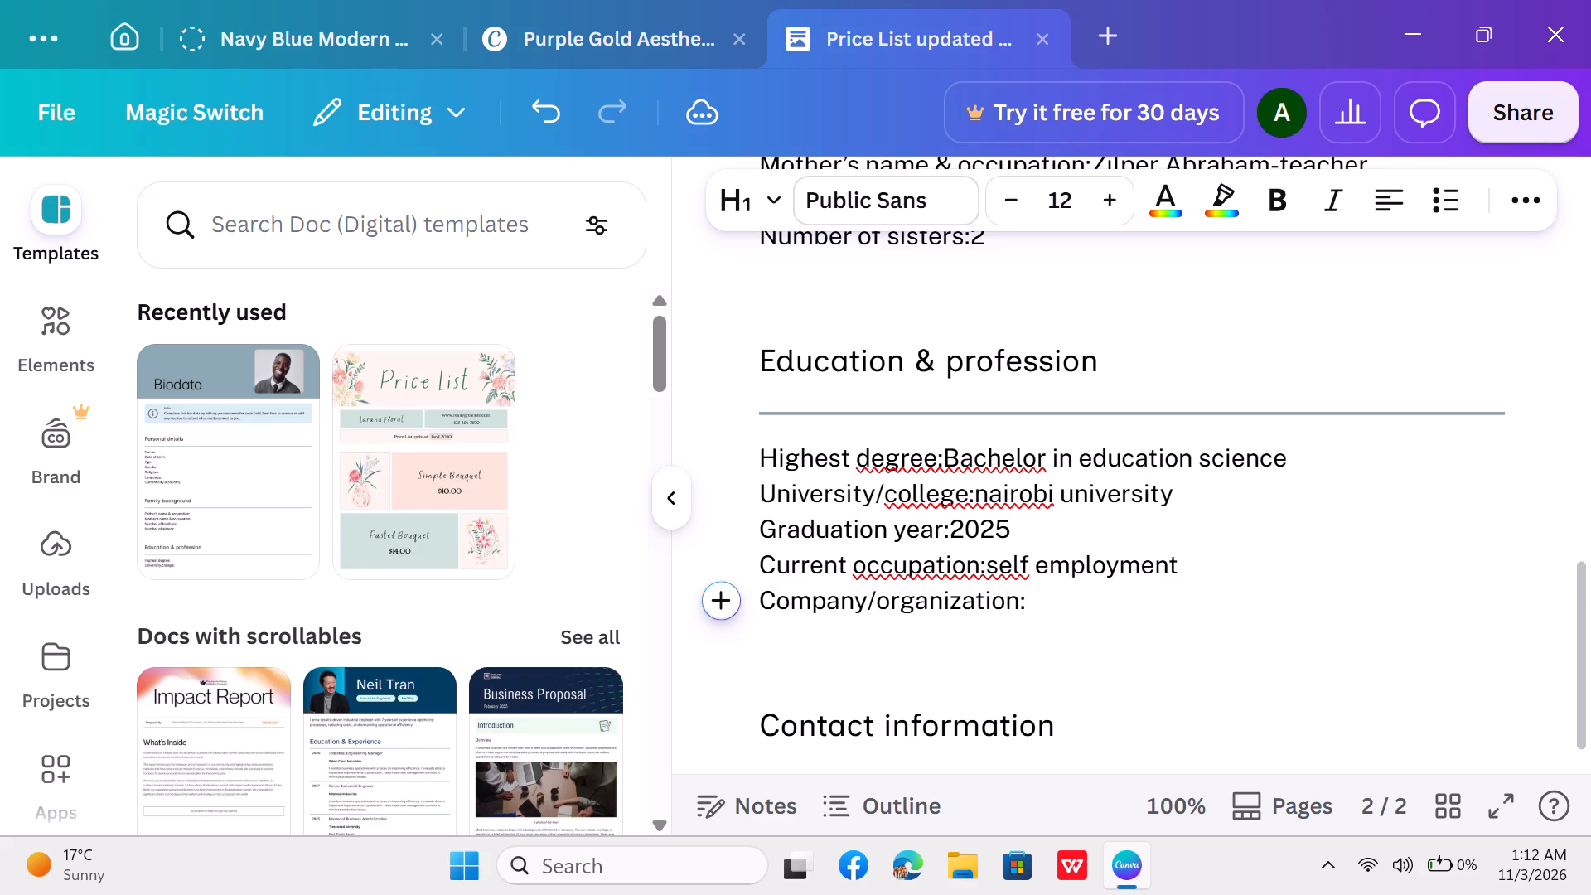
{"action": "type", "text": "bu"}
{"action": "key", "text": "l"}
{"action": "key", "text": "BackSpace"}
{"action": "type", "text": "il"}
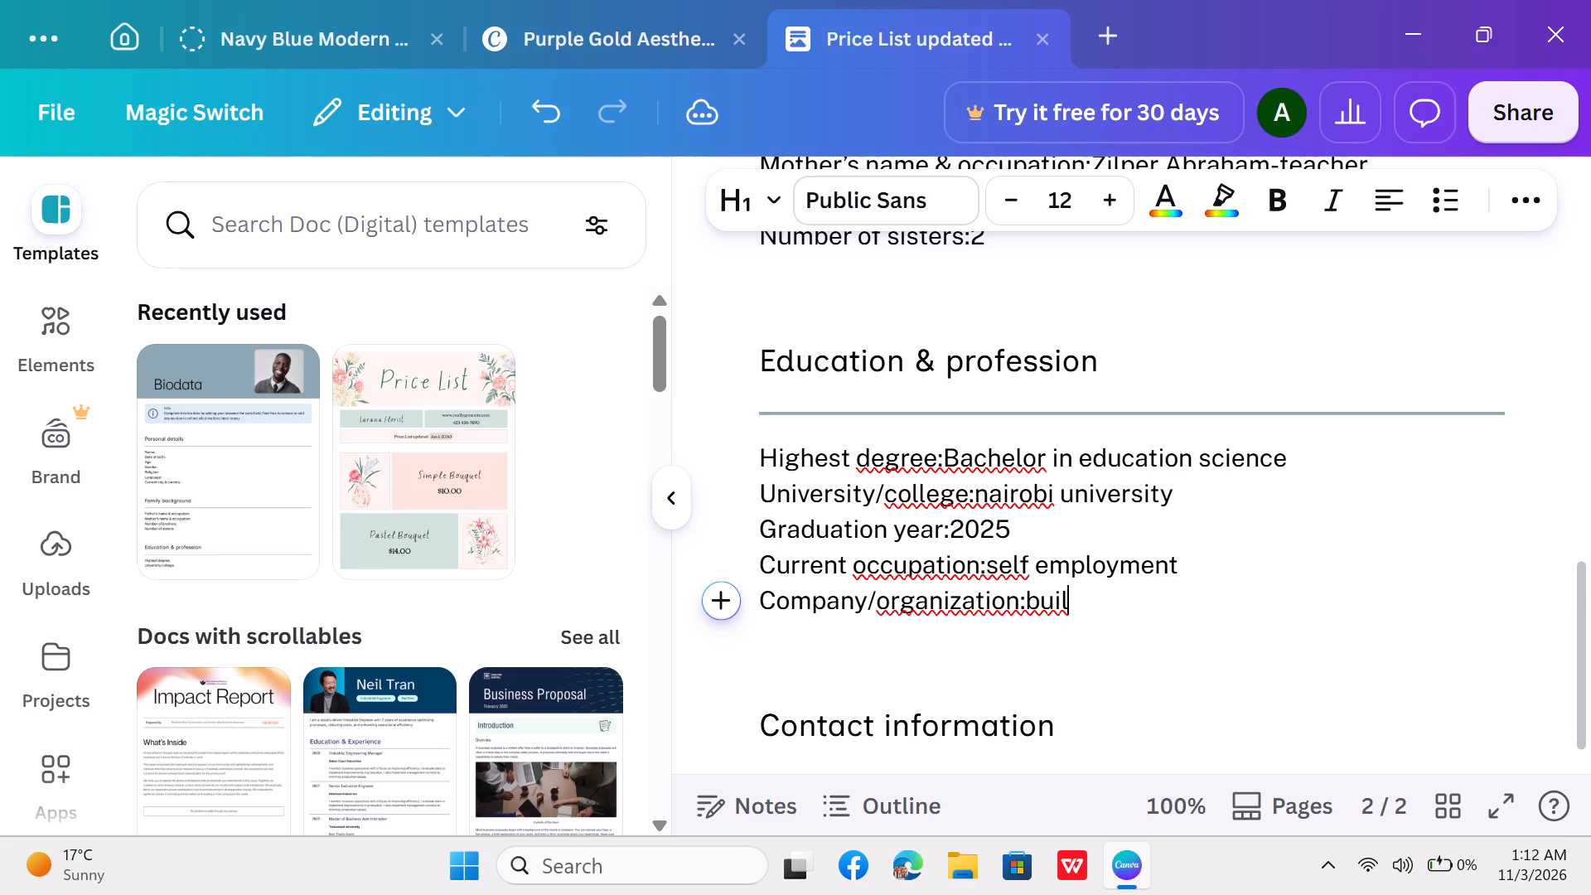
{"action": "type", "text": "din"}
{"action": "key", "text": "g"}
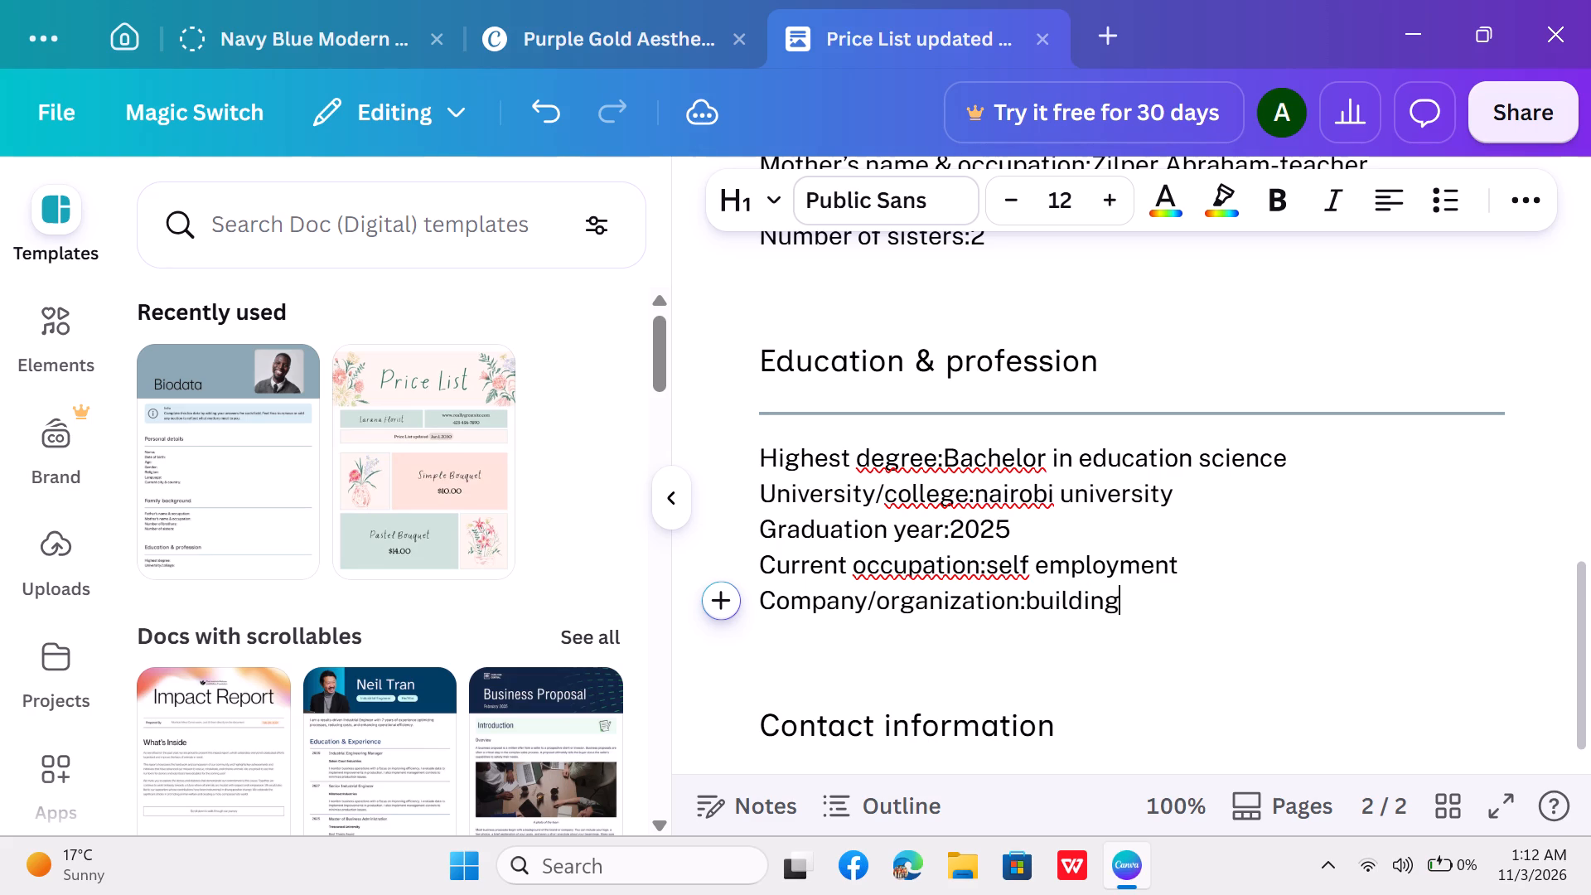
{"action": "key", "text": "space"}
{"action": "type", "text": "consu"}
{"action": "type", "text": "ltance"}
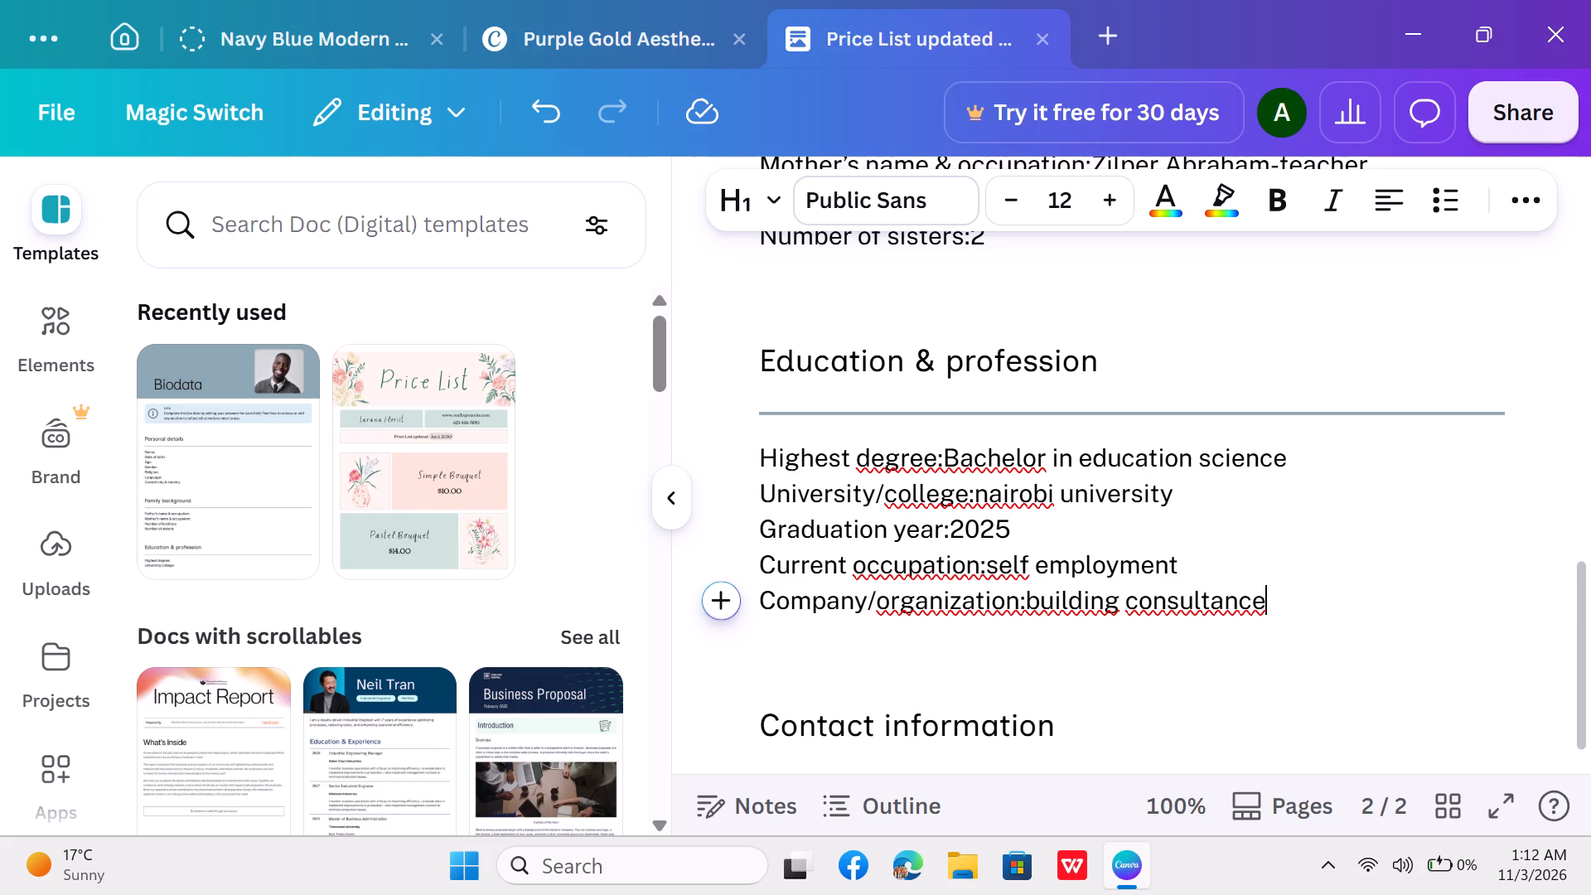
Replace the Highest degree entry in the Education & profession section with "civil structural engineering".
{"action": "left_click", "coordinate": [1297, 461]}
{"action": "key", "text": "BackSpace"}
{"action": "key", "text": "BackSpace"}
{"action": "key", "text": "BackSpace"}
{"action": "key", "text": "BackSpace"}
{"action": "key", "text": "BackSpace"}
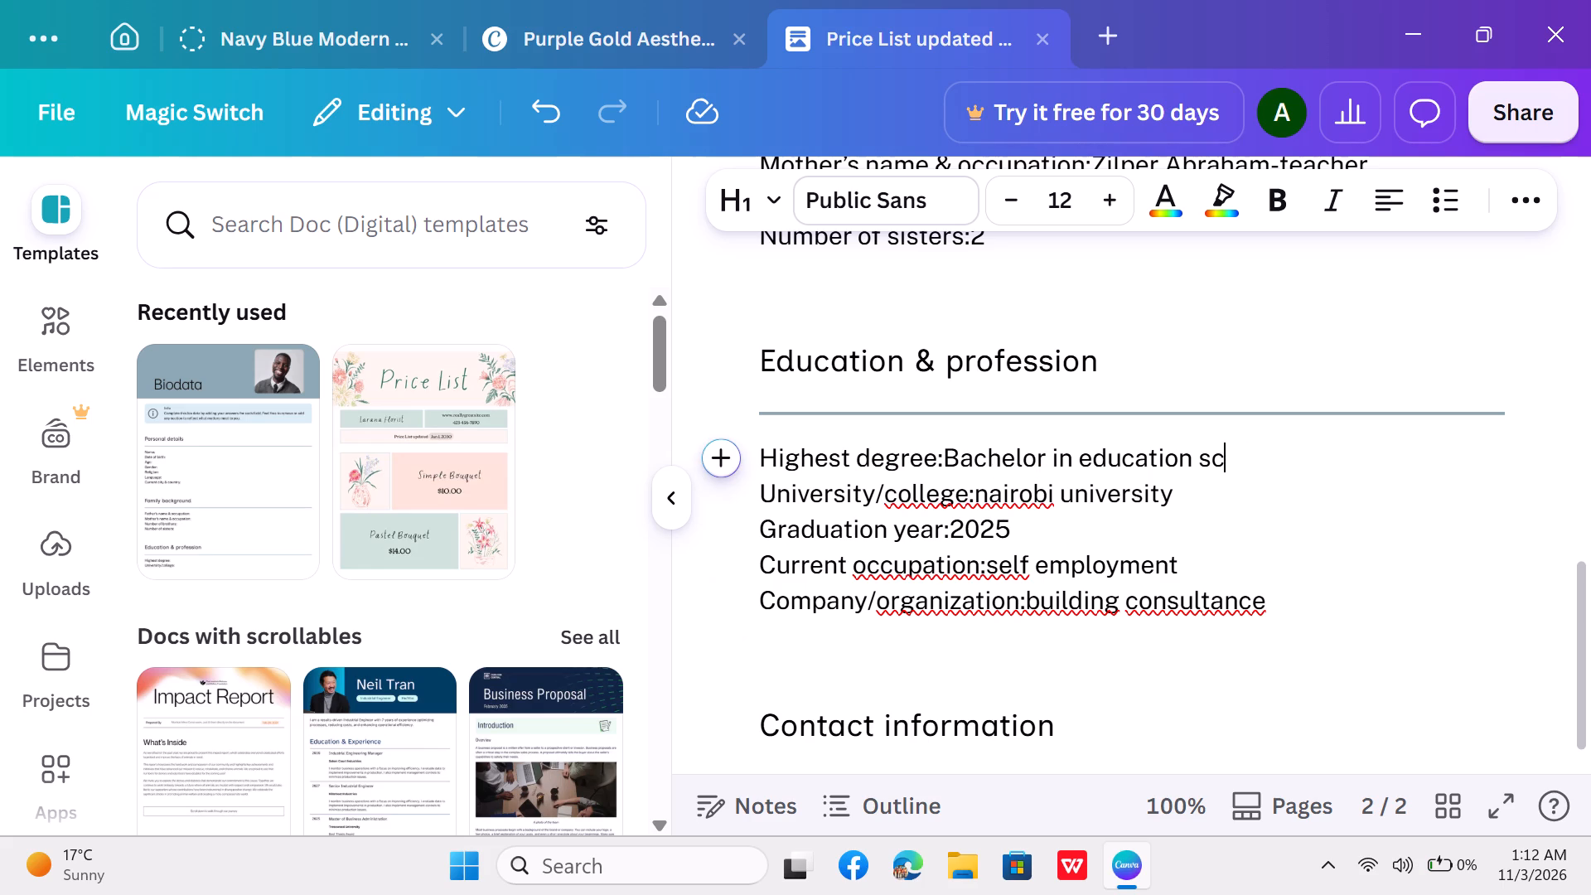
{"action": "key", "text": "BackSpace"}
{"action": "key", "text": "BackSpace"}
{"action": "key", "text": "BackSpace"}
{"action": "key", "text": "BackSpace"}
{"action": "key", "text": "BackSpace"}
{"action": "key", "text": "BackSpace"}
{"action": "key", "text": "BackSpace"}
{"action": "key", "text": "BackSpace"}
{"action": "key", "text": "BackSpace"}
{"action": "key", "text": "BackSpace"}
{"action": "key", "text": "BackSpace"}
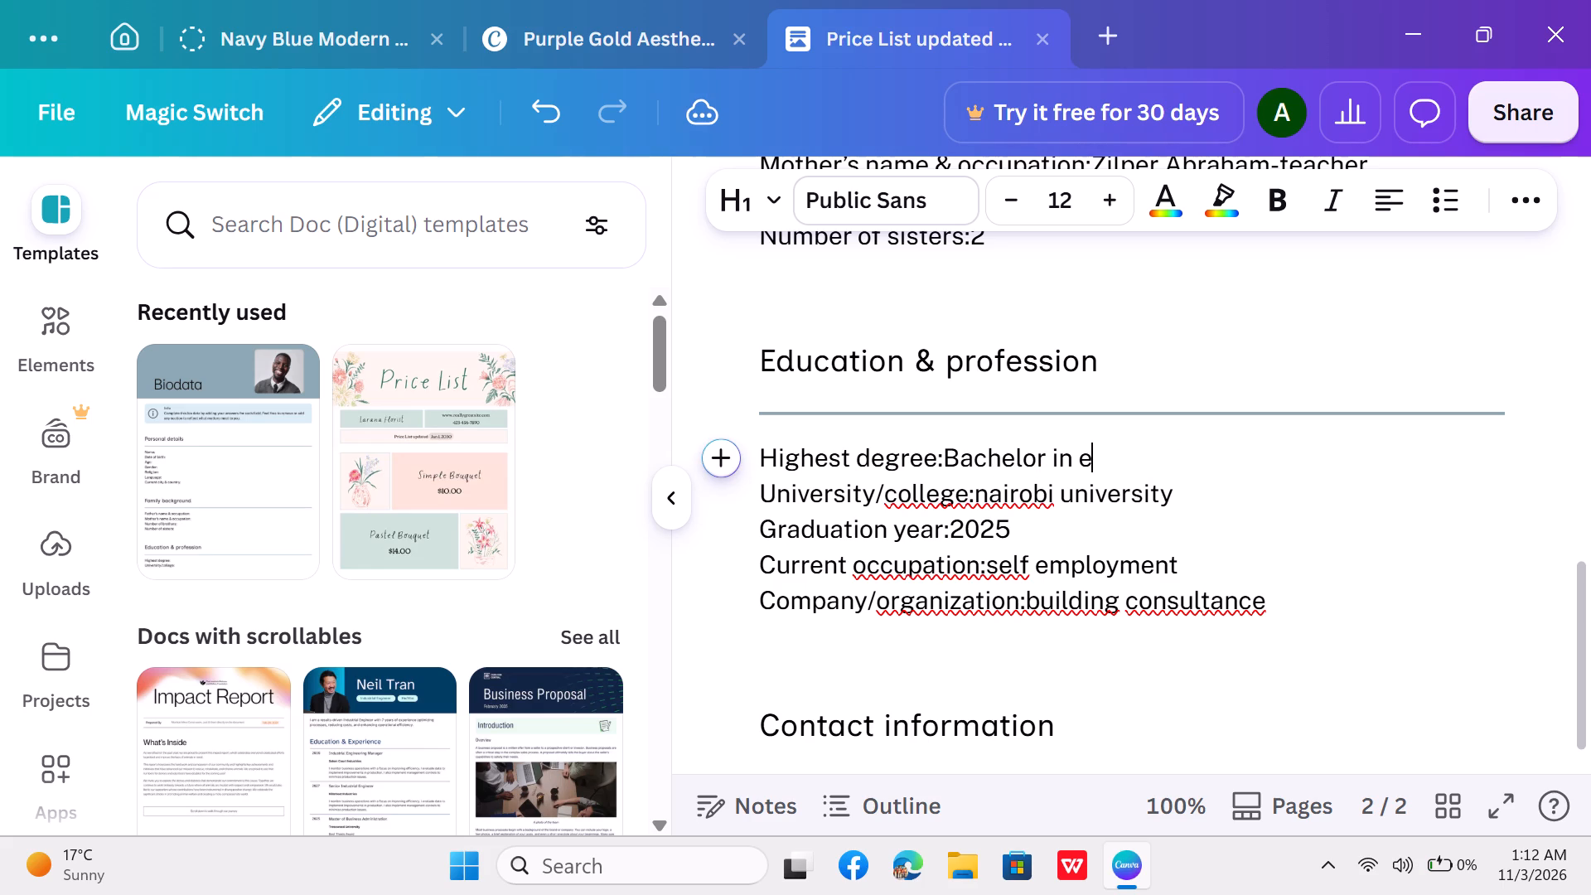
{"action": "key", "text": "BackSpace"}
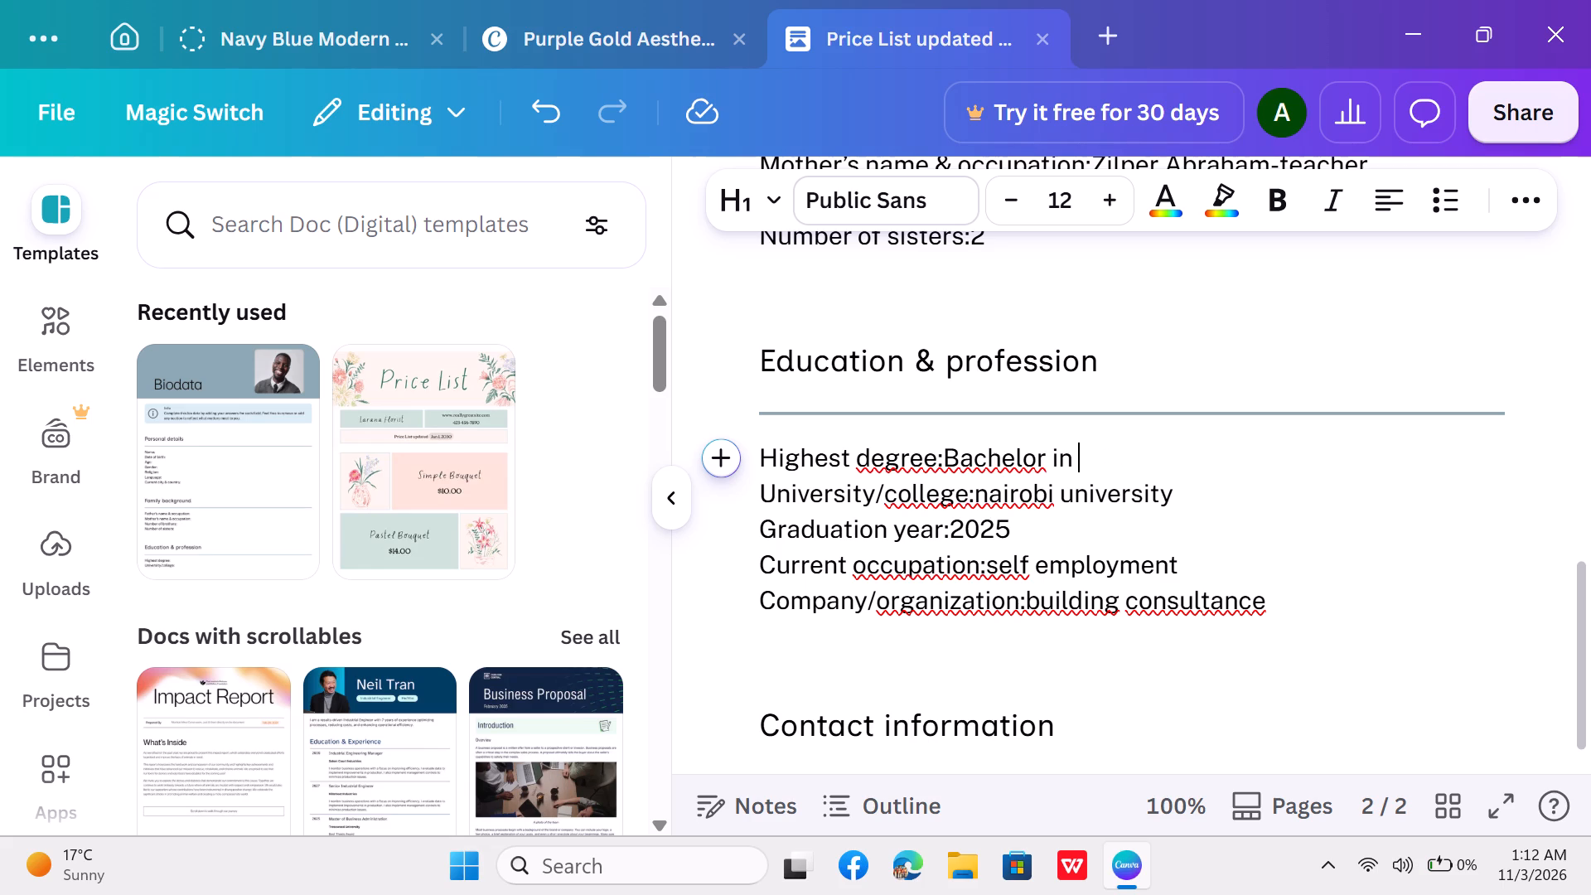
{"action": "key", "text": "BackSpace"}
{"action": "key", "text": "BackSpace"}
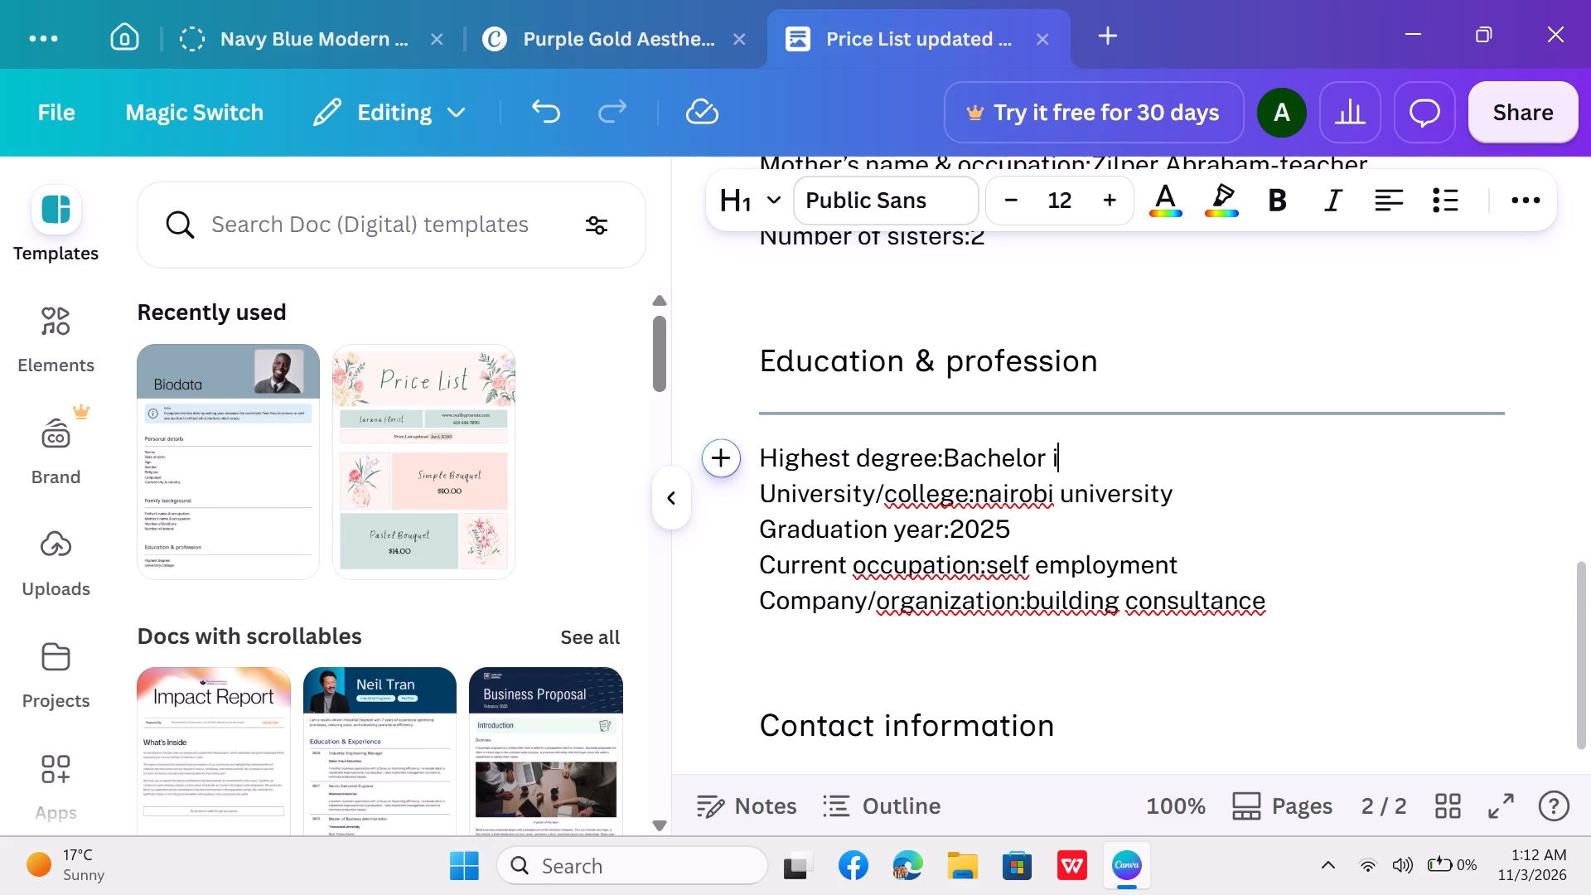
{"action": "key", "text": "BackSpace"}
{"action": "key", "text": "BackSpace"}
{"action": "key", "text": "BackSpace"}
{"action": "key", "text": "BackSpace"}
{"action": "key", "text": "BackSpace"}
{"action": "key", "text": "BackSpace"}
{"action": "key", "text": "BackSpace"}
{"action": "key", "text": "BackSpace"}
{"action": "key", "text": "BackSpace"}
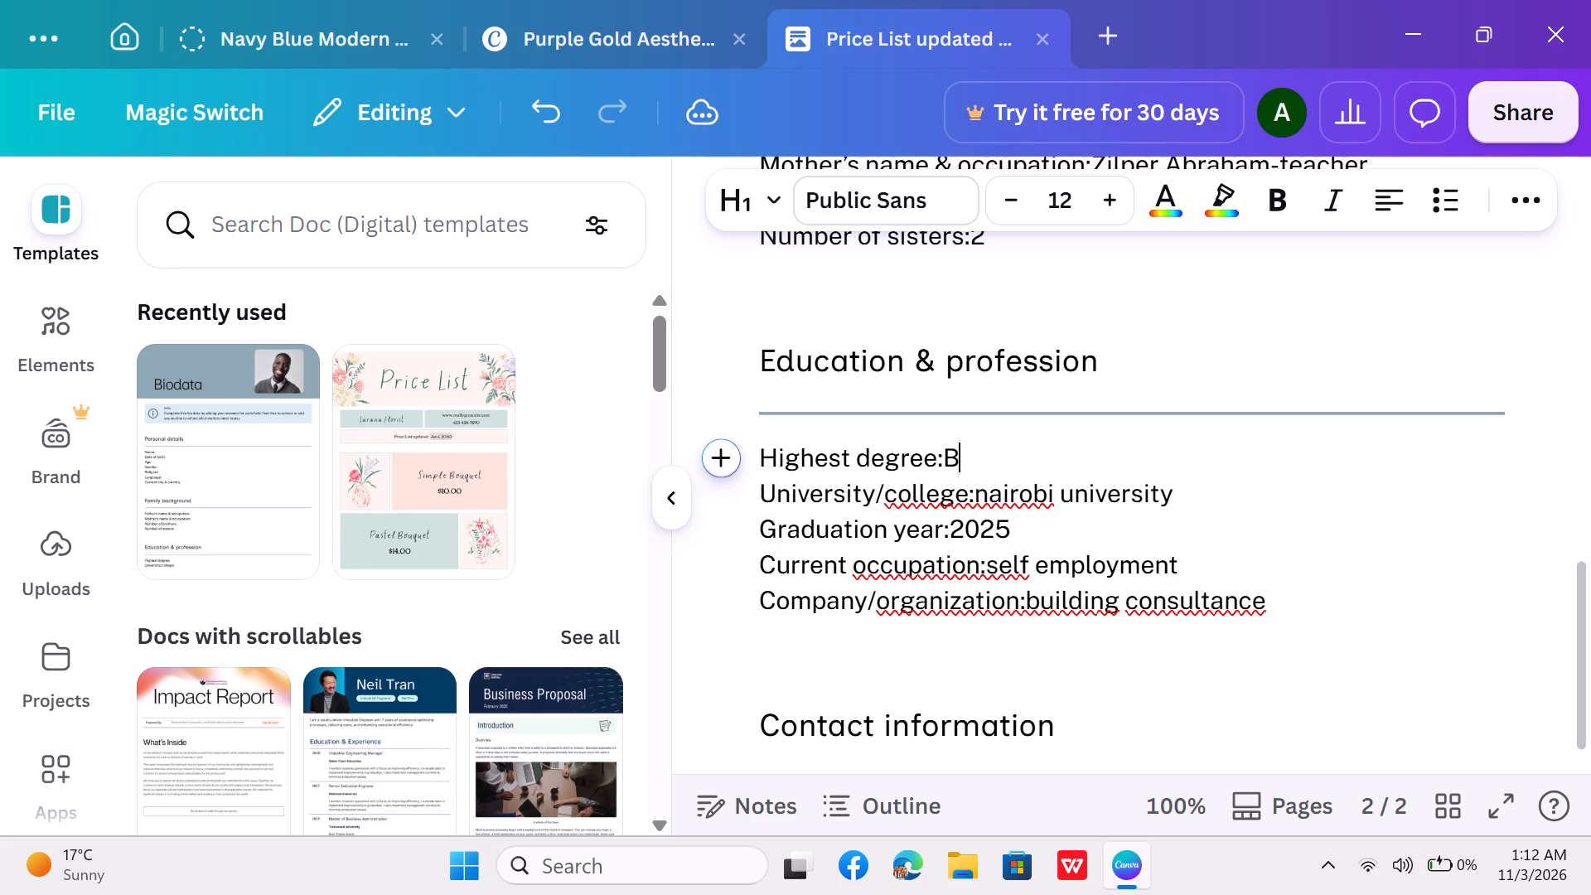
{"action": "key", "text": "BackSpace"}
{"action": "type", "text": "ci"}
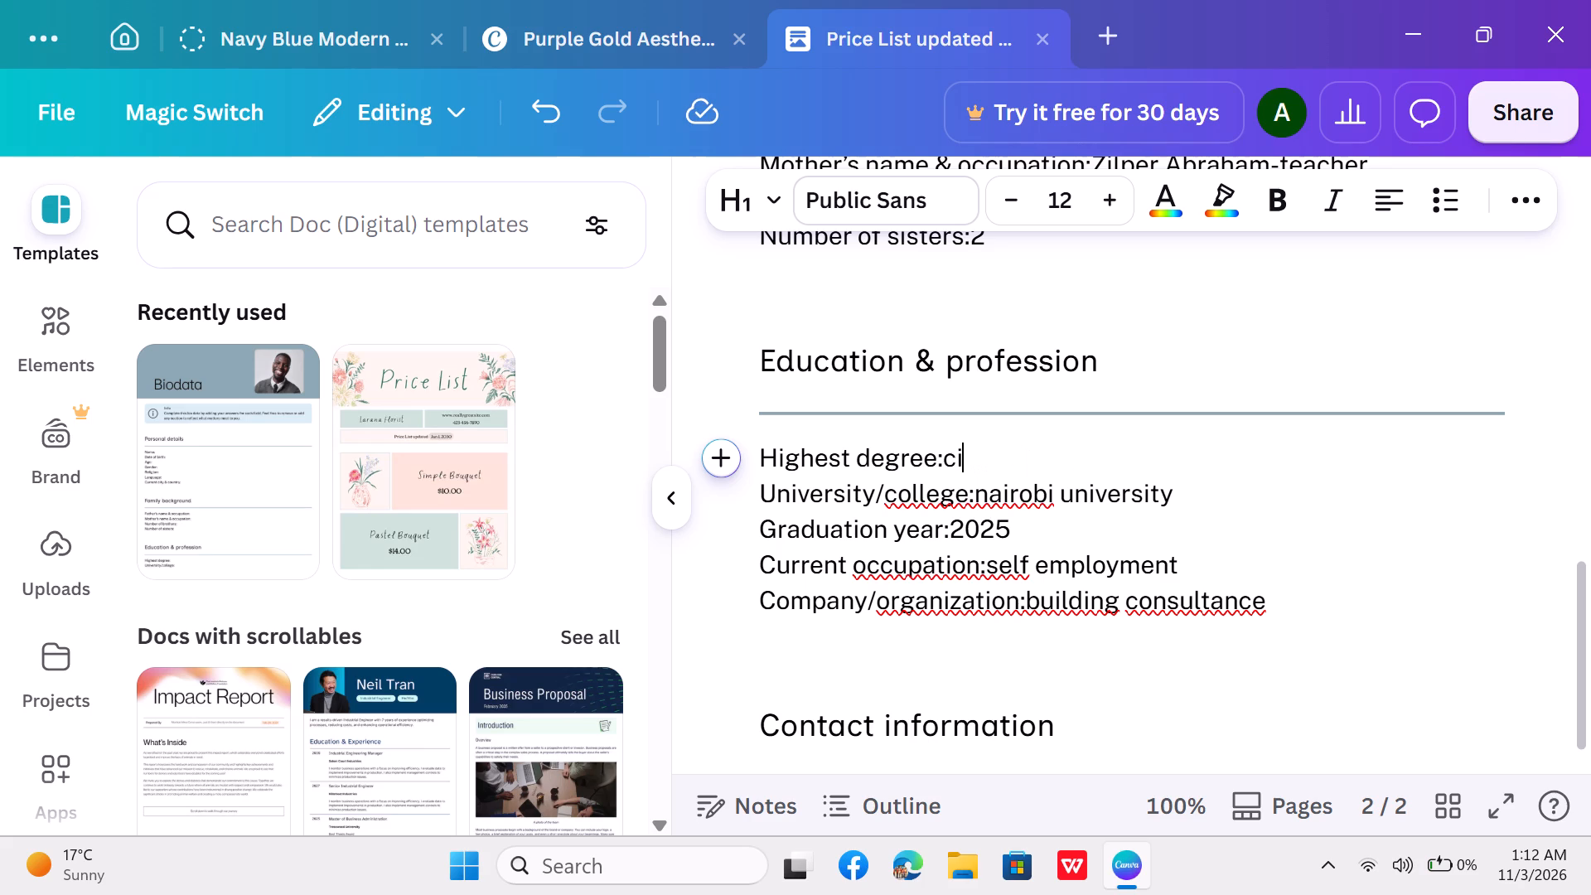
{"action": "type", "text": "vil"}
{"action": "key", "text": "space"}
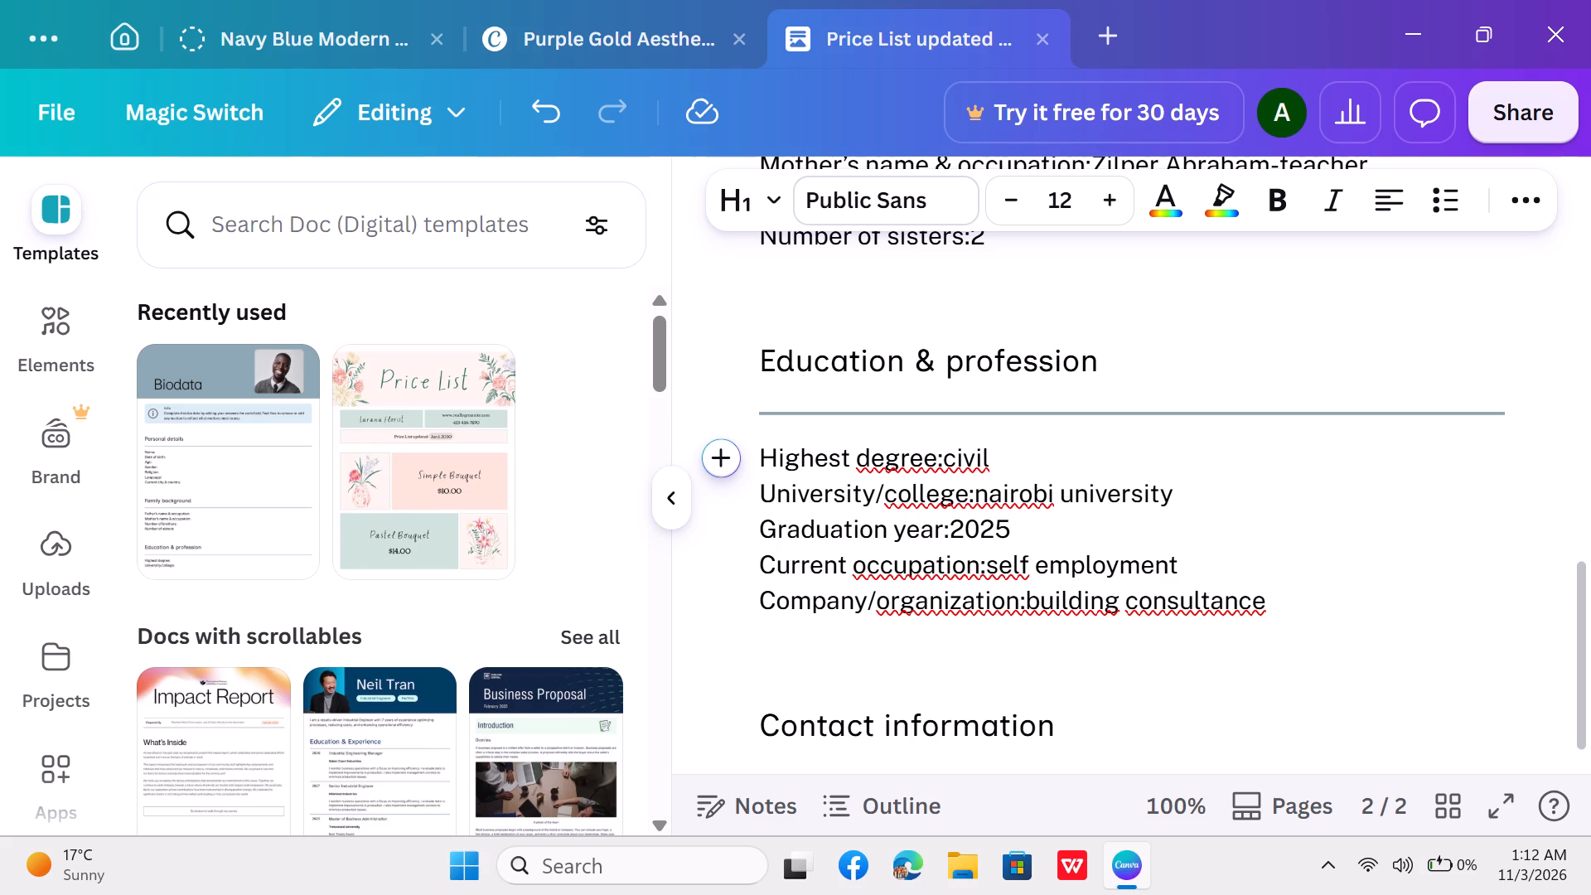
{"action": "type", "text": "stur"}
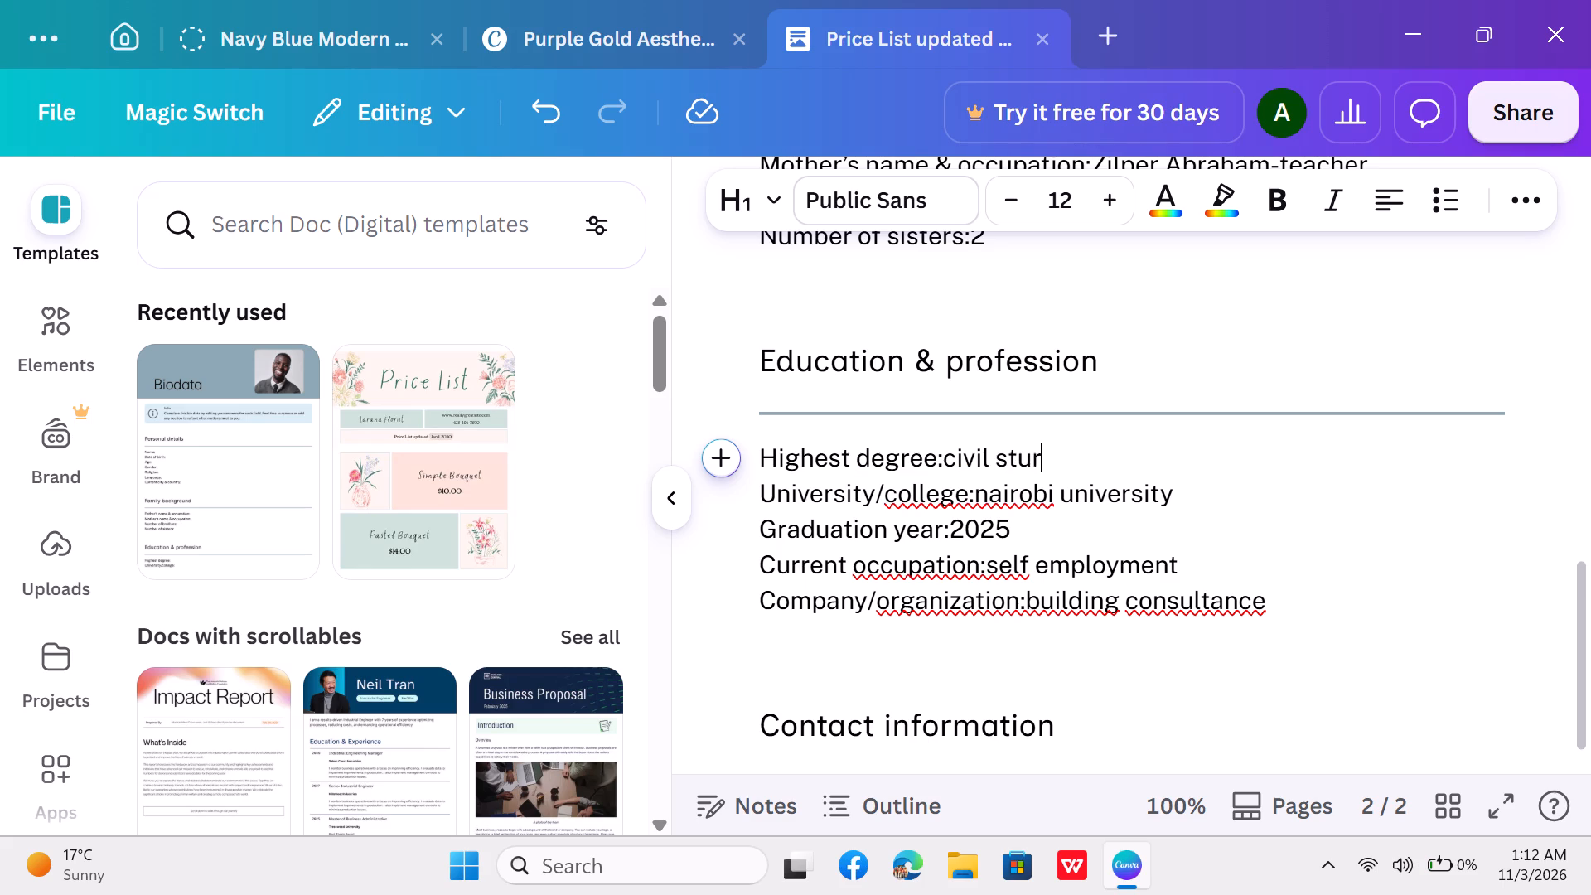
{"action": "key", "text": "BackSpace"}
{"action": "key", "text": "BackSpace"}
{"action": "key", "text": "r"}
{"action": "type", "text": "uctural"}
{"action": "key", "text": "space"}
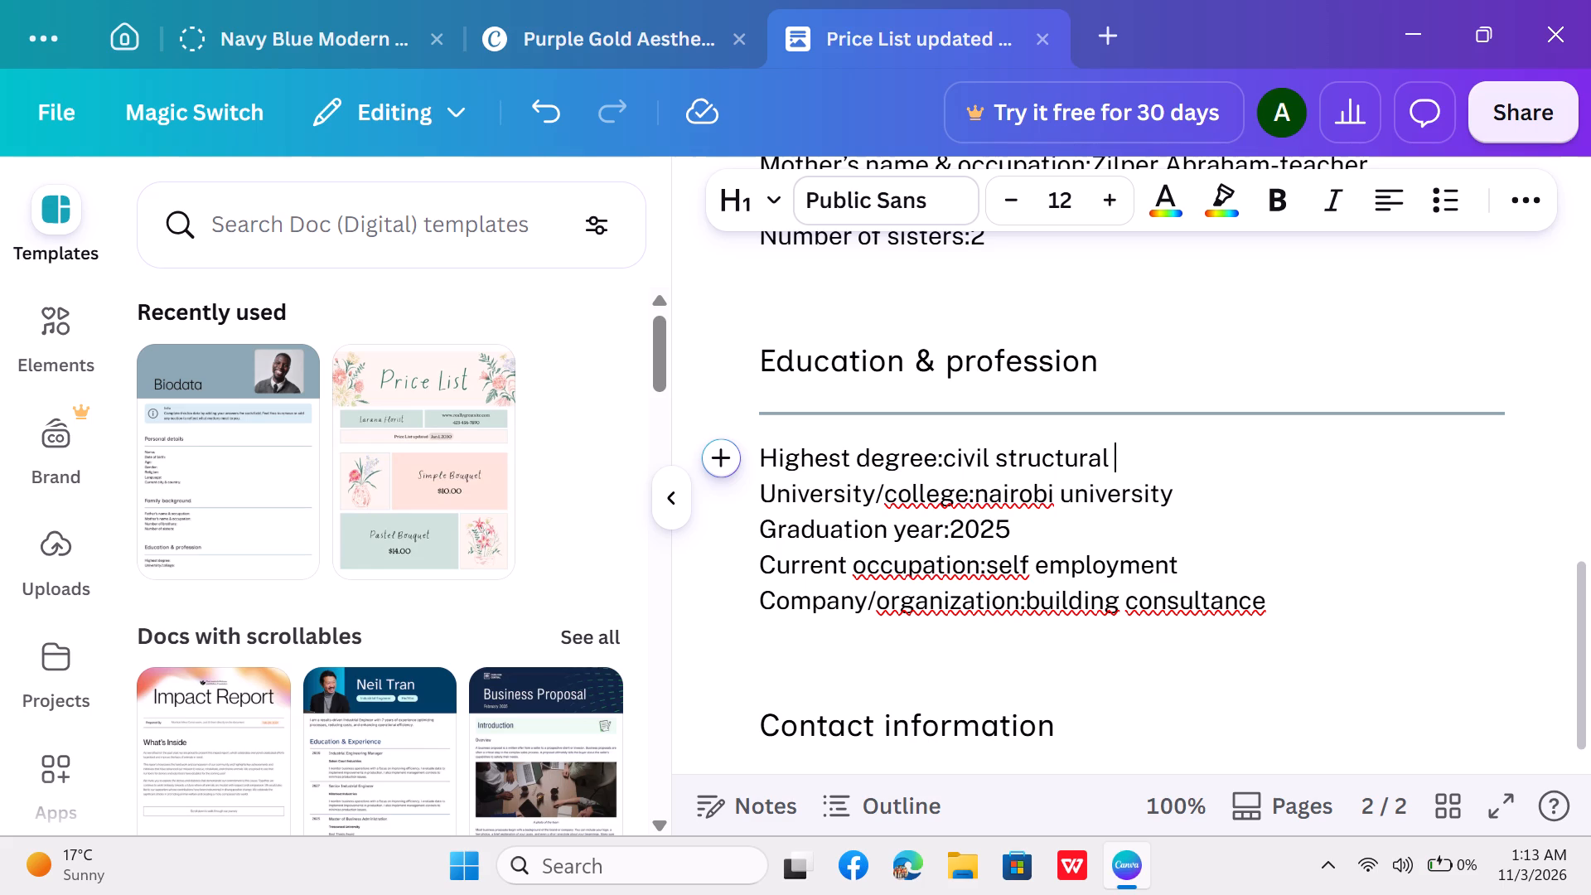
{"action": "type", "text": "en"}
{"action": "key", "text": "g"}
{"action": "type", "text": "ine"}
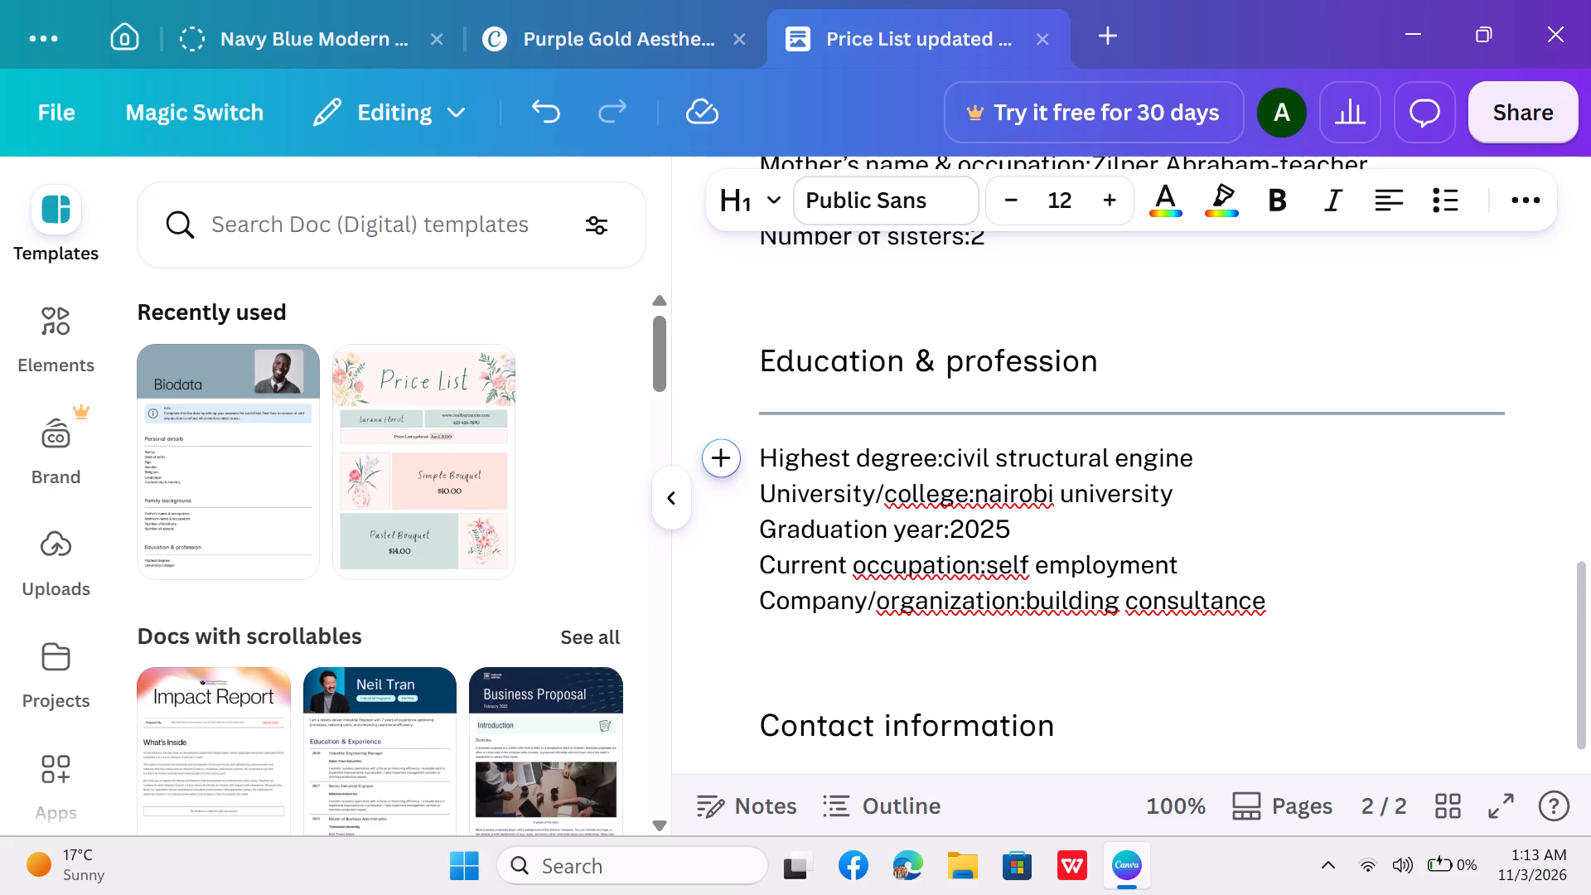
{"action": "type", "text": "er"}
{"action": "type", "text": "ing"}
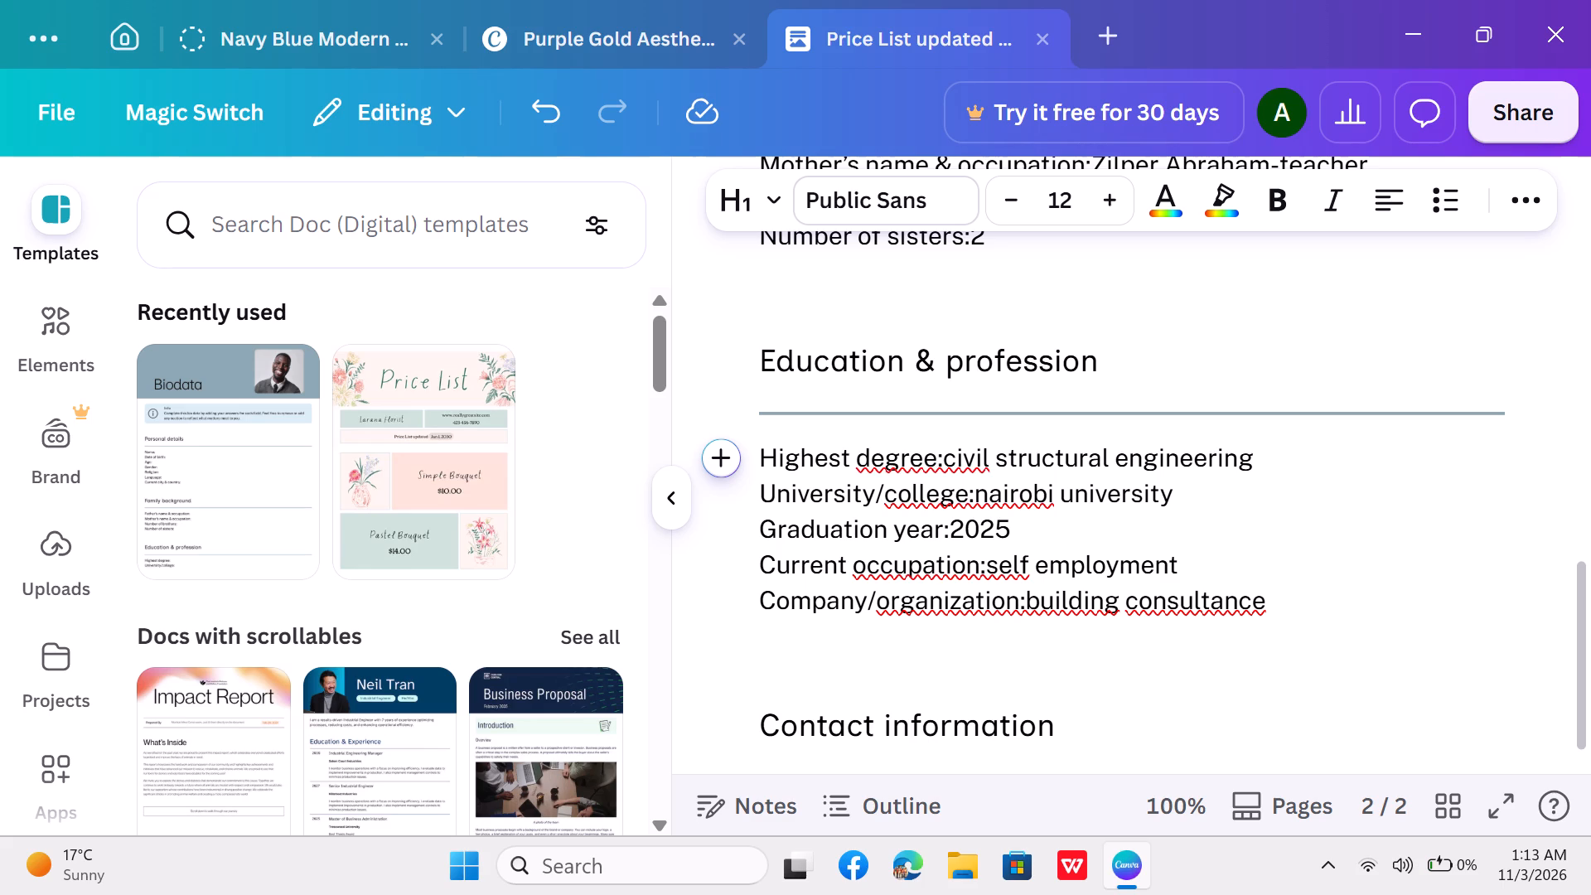
Examine the Contact information section at the end of the document.
{"action": "scroll", "coordinate": [1115, 564], "scroll_direction": "down", "scroll_amount": 2}
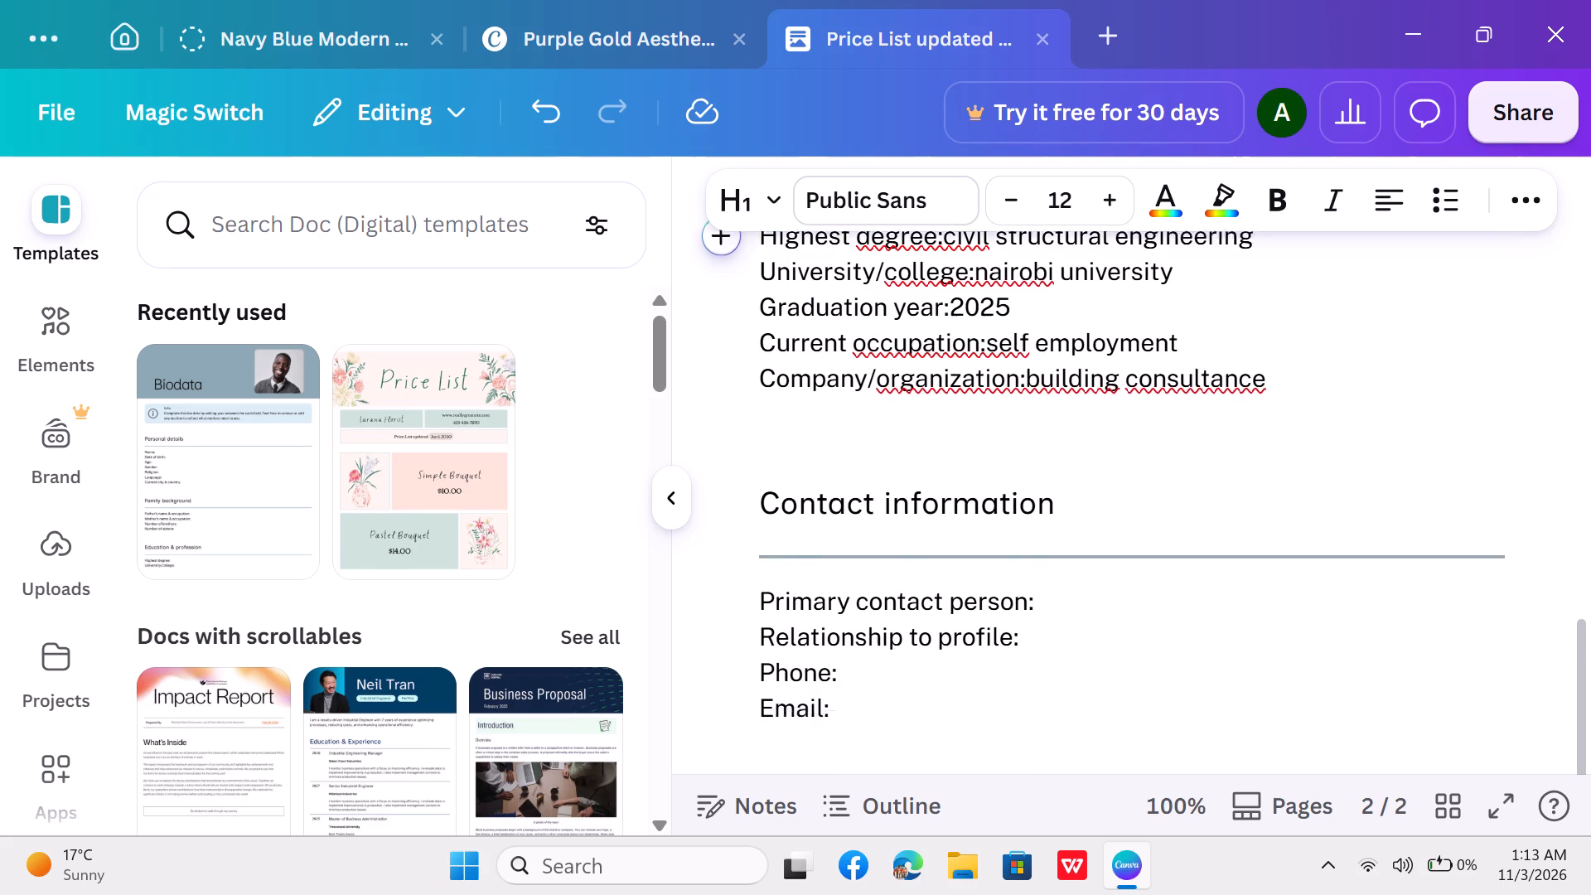
{"action": "scroll", "coordinate": [1110, 509], "scroll_direction": "down", "scroll_amount": 5}
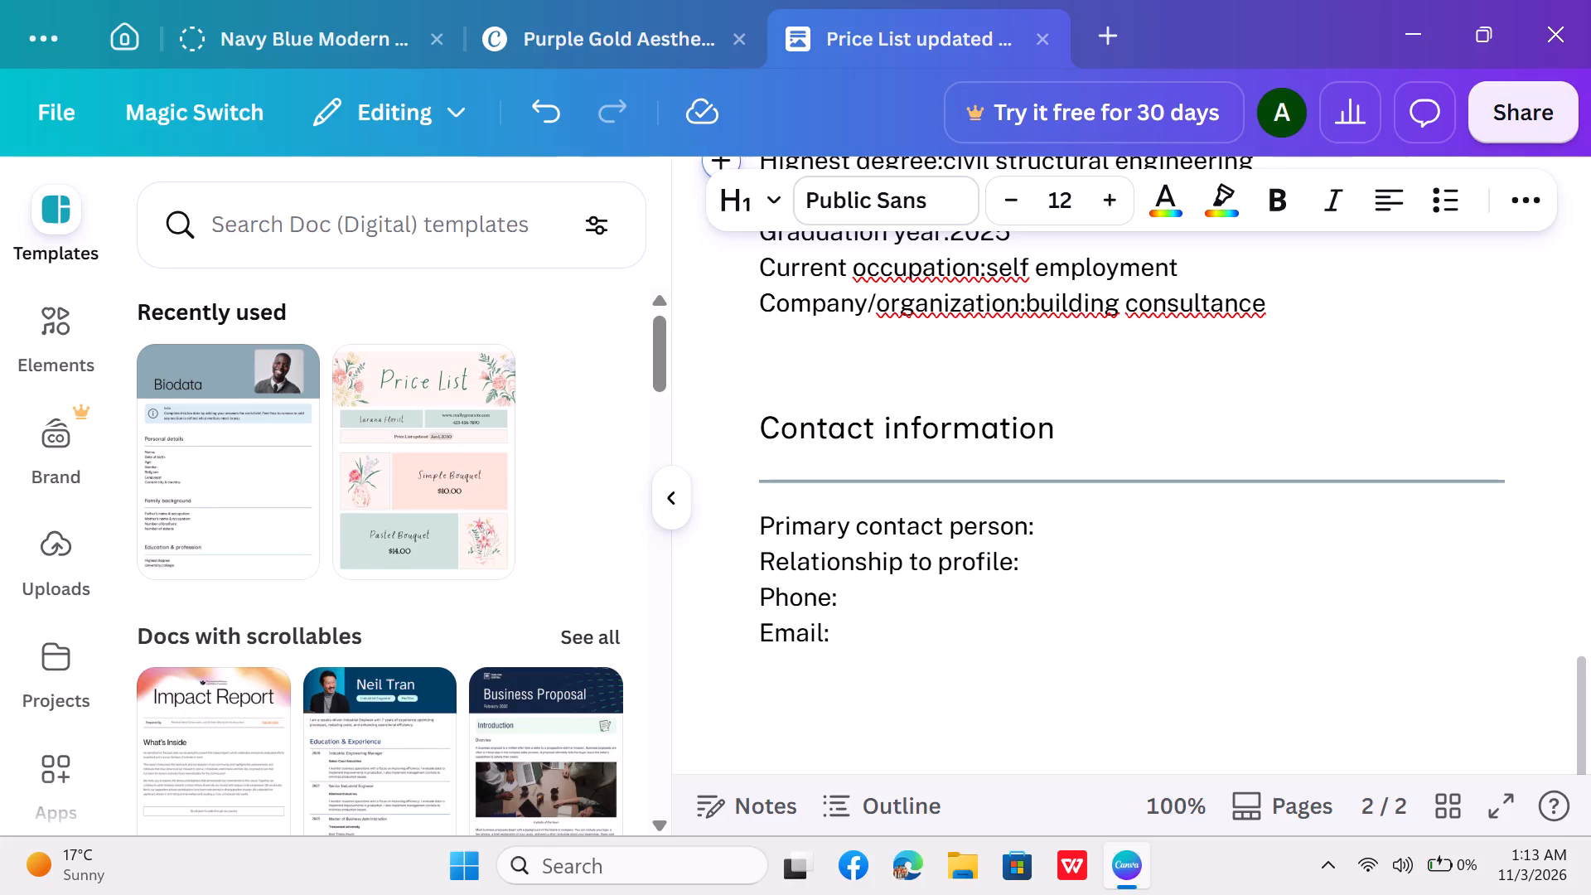
{"action": "scroll", "coordinate": [1017, 645], "scroll_direction": "down", "scroll_amount": 5}
{"action": "scroll", "coordinate": [1017, 642], "scroll_direction": "up", "scroll_amount": 1}
{"action": "scroll", "coordinate": [1018, 645], "scroll_direction": "down", "scroll_amount": 8}
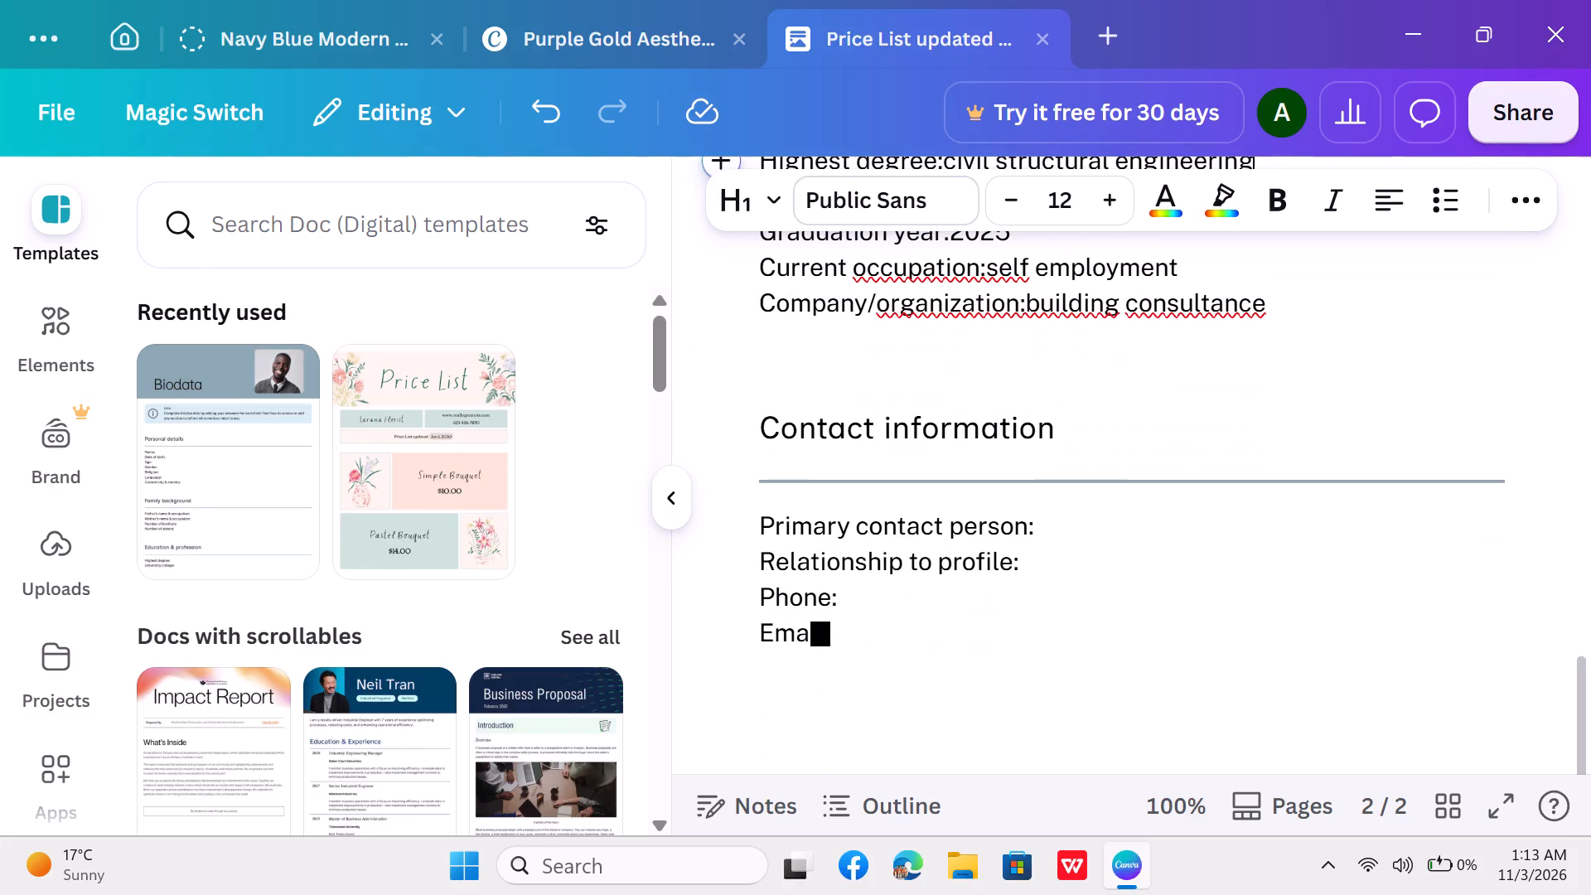
{"action": "scroll", "coordinate": [1018, 650], "scroll_direction": "down", "scroll_amount": 2}
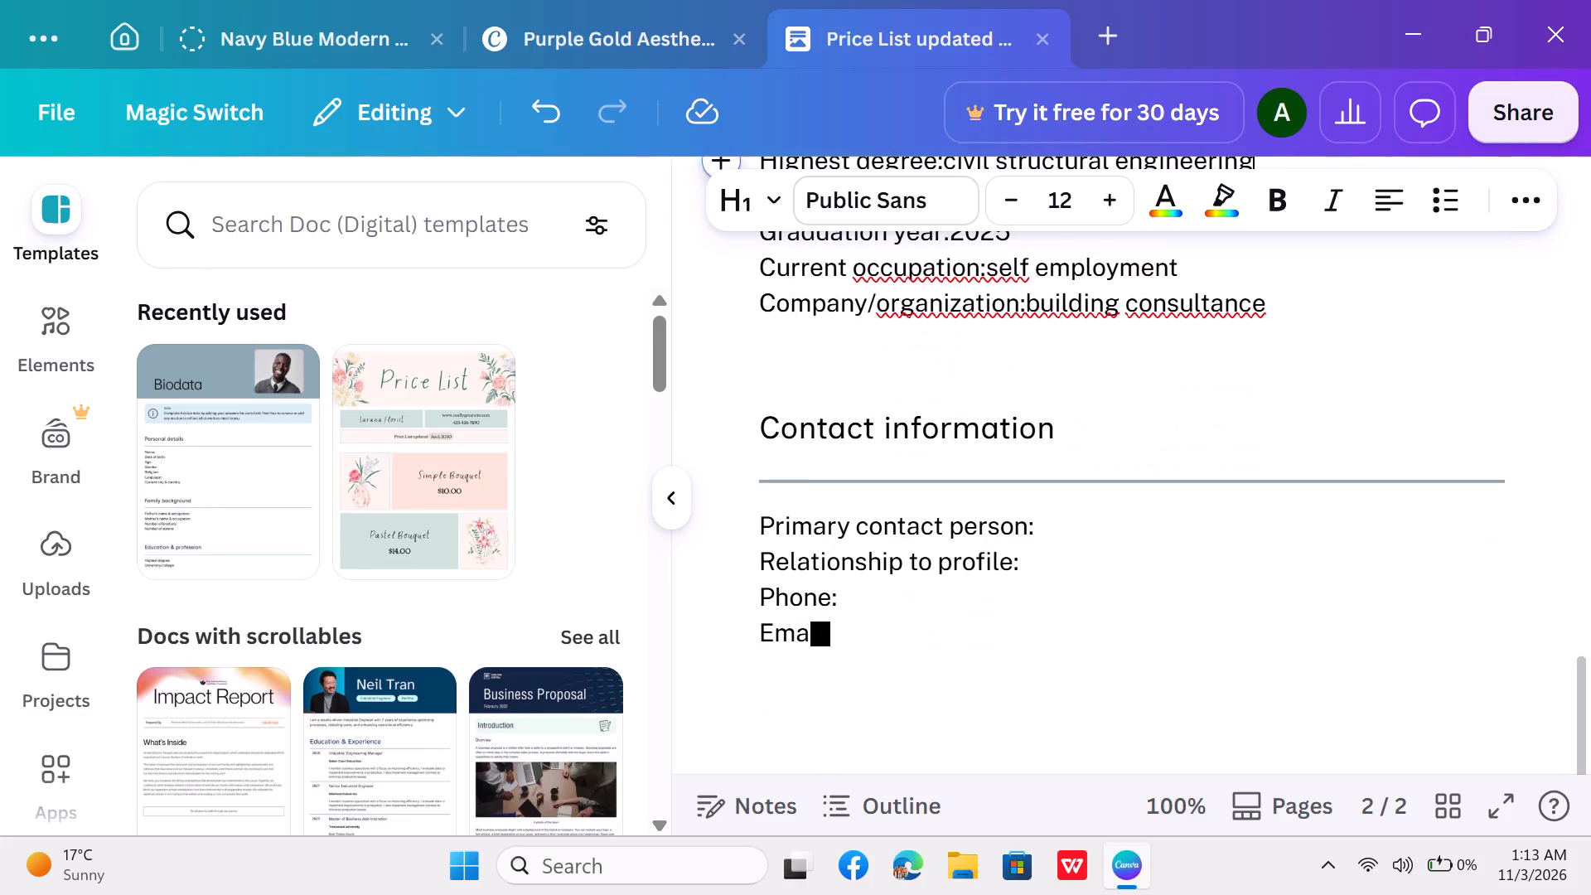
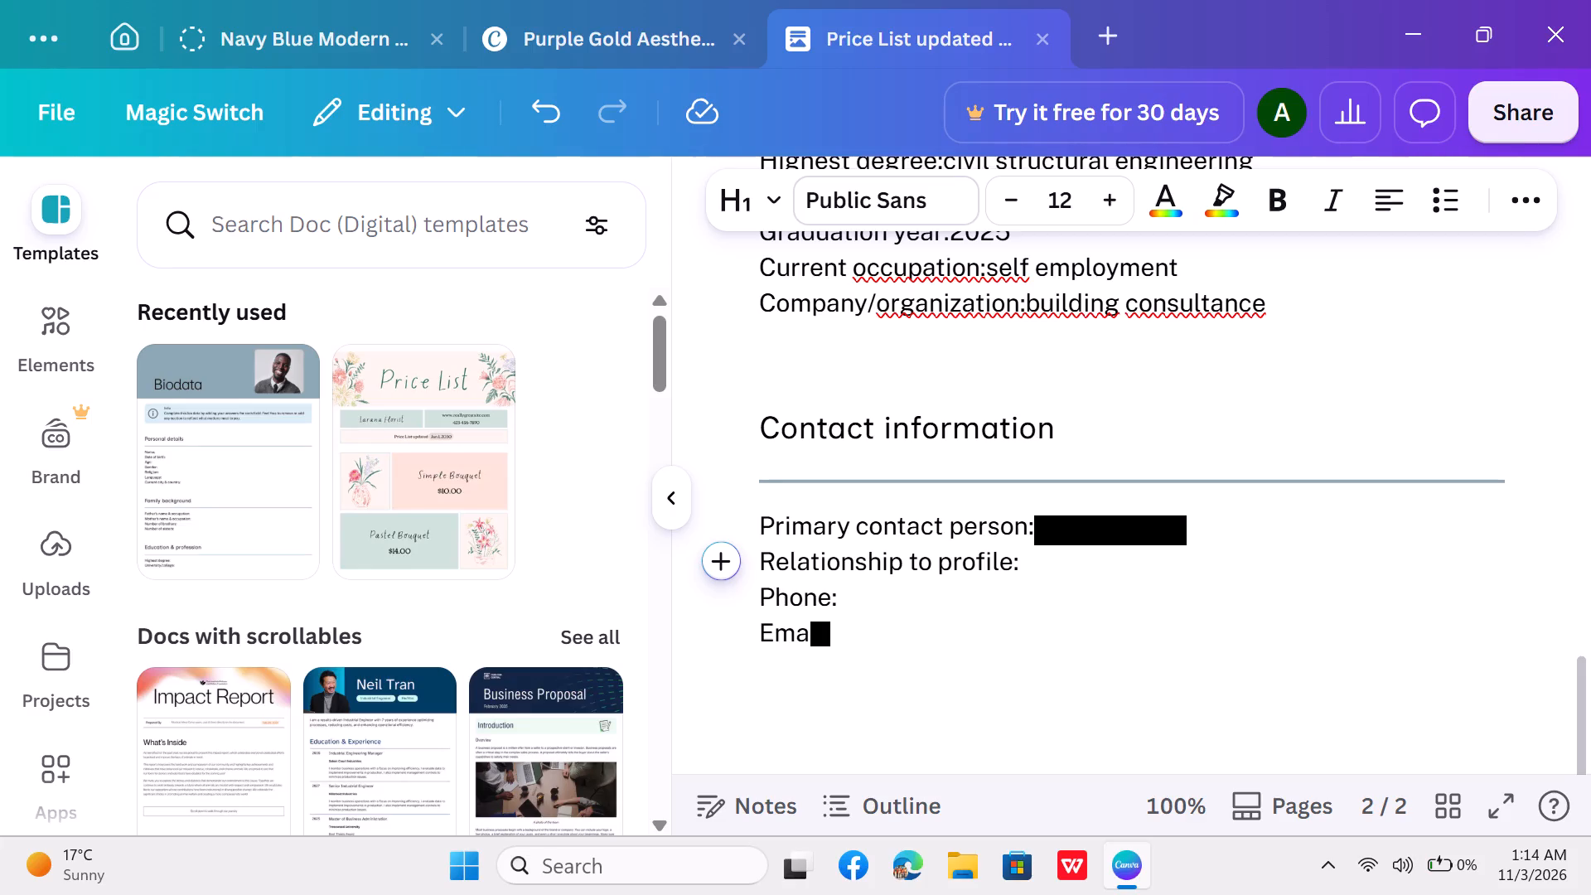
Fill in the Relationship to profile line of the Contact information section with "sister".
{"action": "key", "text": "s"}
{"action": "key", "text": "8"}
{"action": "key", "text": "BackSpace"}
{"action": "key", "text": "i"}
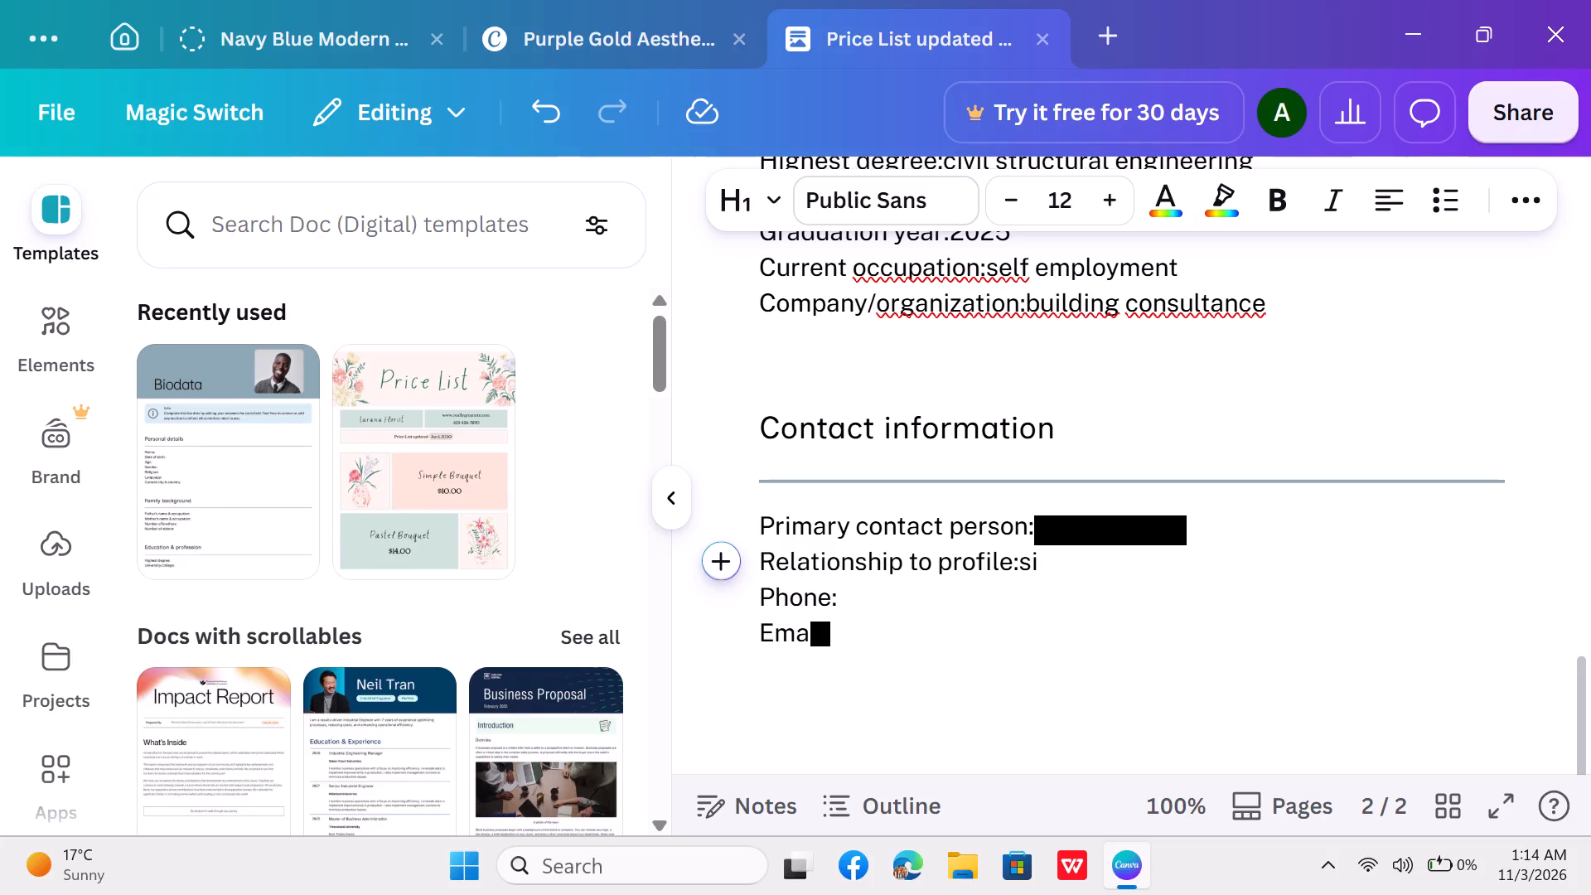
{"action": "type", "text": "ster"}
{"action": "left_click", "coordinate": [871, 615]}
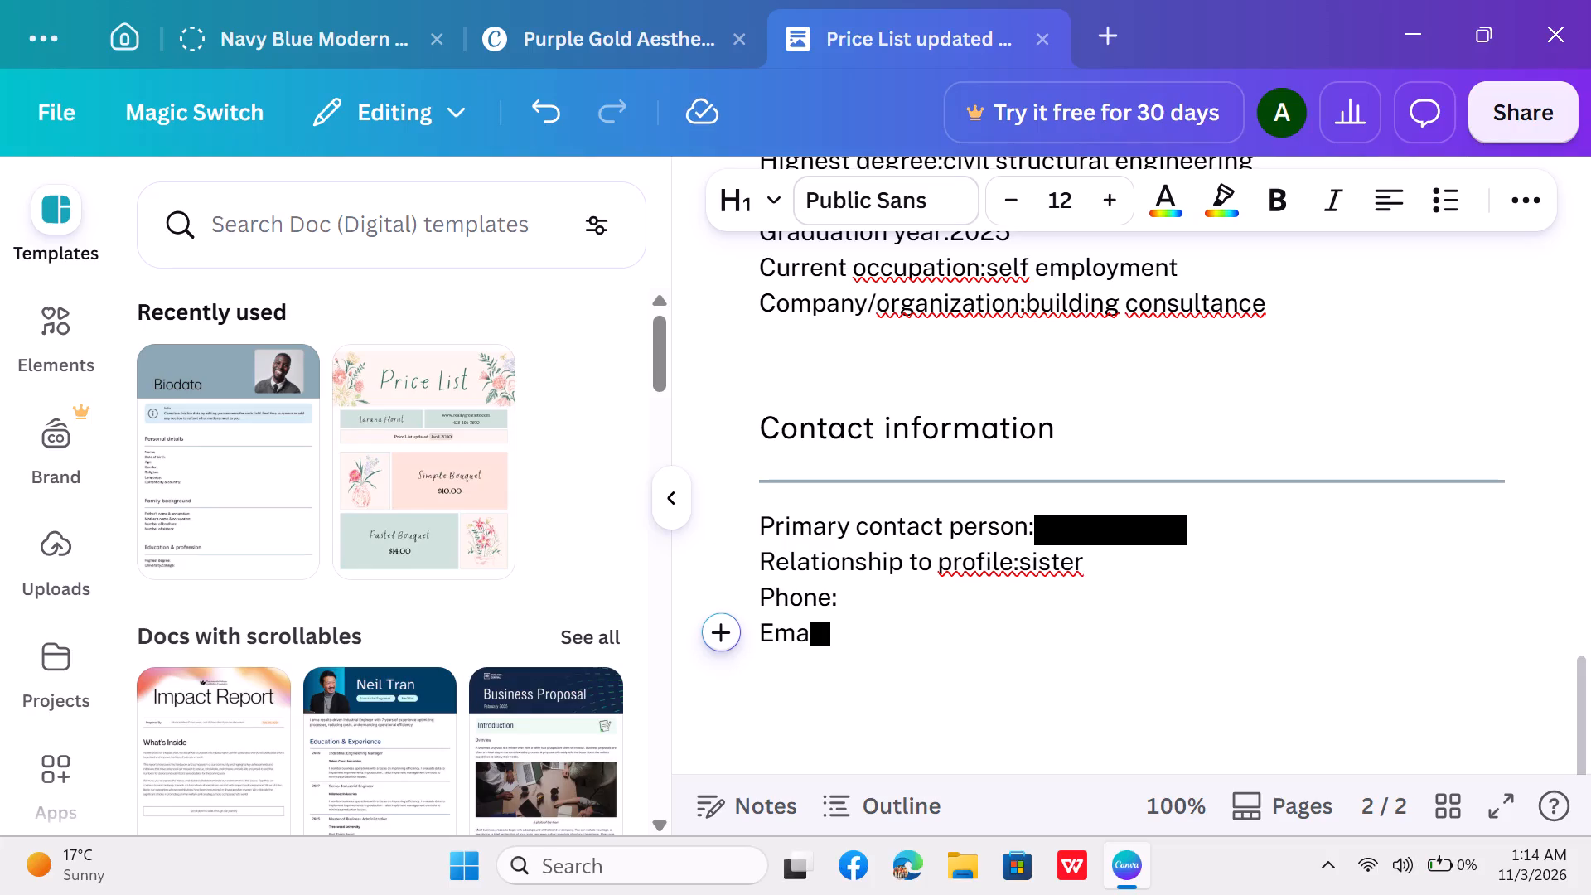
Clear the name entered on the Primary contact person line of the Contact information section.
{"action": "left_click_drag", "start_coordinate": [1199, 515], "coordinate": [1033, 523]}
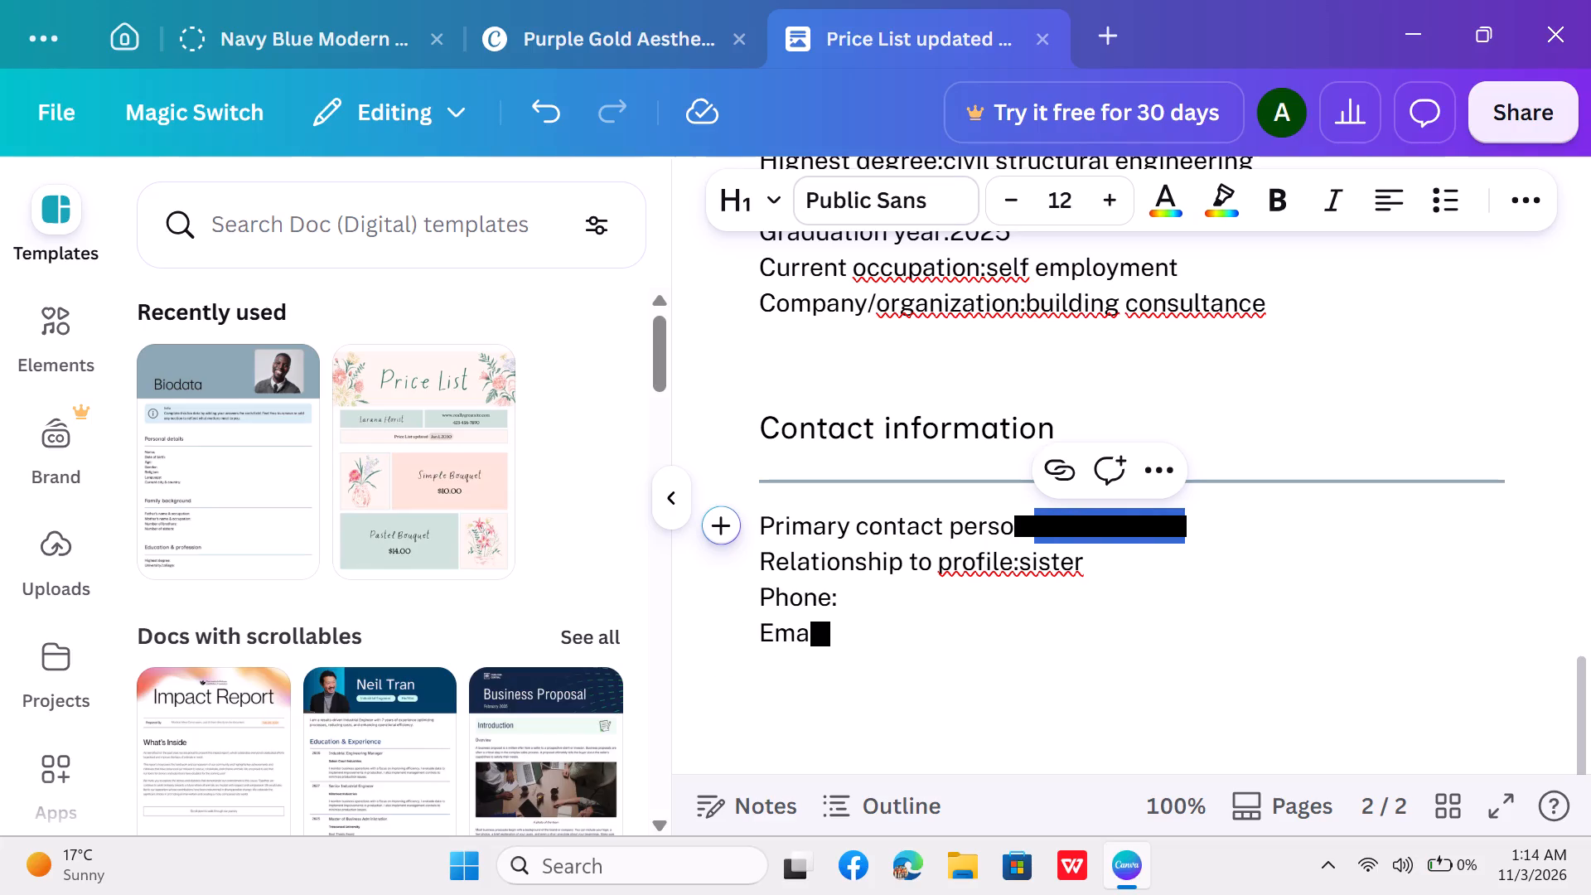
{"action": "key", "text": "BackSpace"}
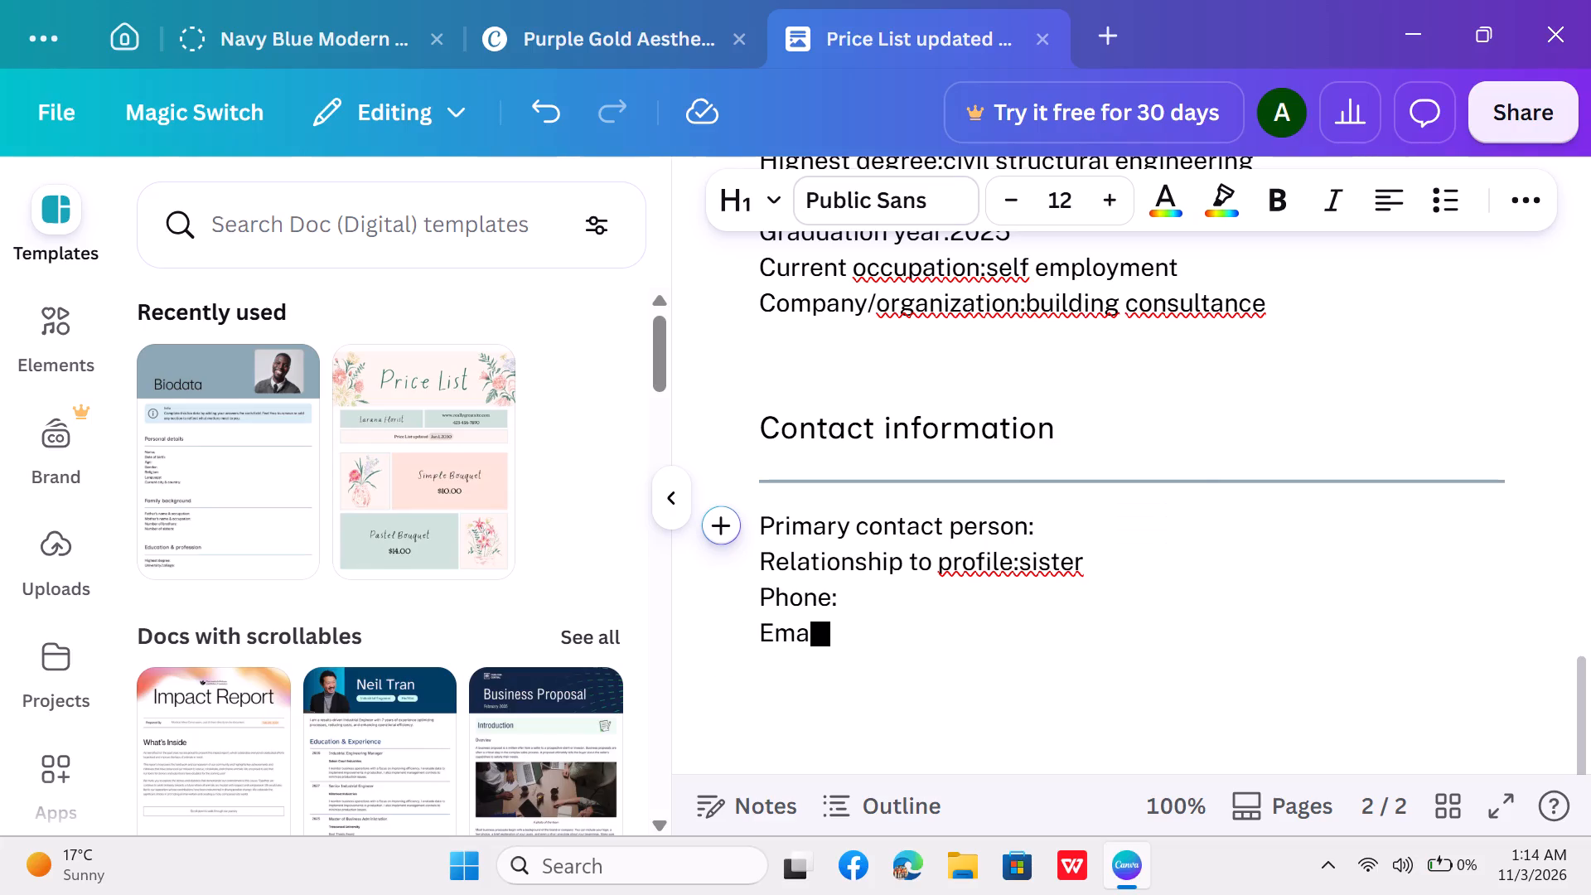
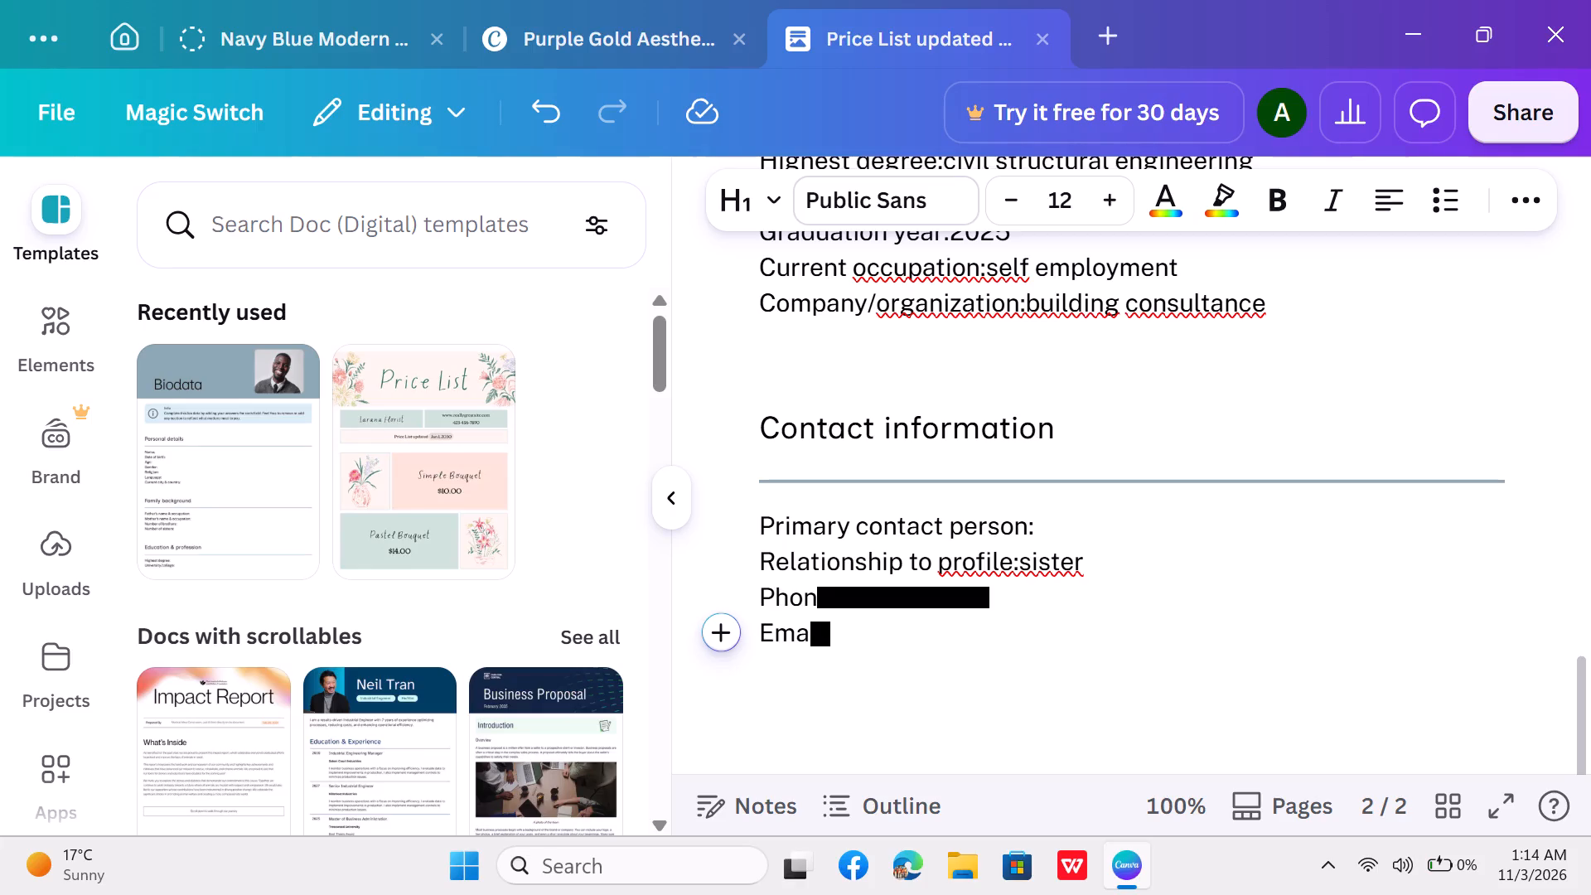
Fill in the Email line of the Contact information section with the contact's email address.
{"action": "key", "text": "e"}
Complete the contact's email address on the Email line of the Contact information section.
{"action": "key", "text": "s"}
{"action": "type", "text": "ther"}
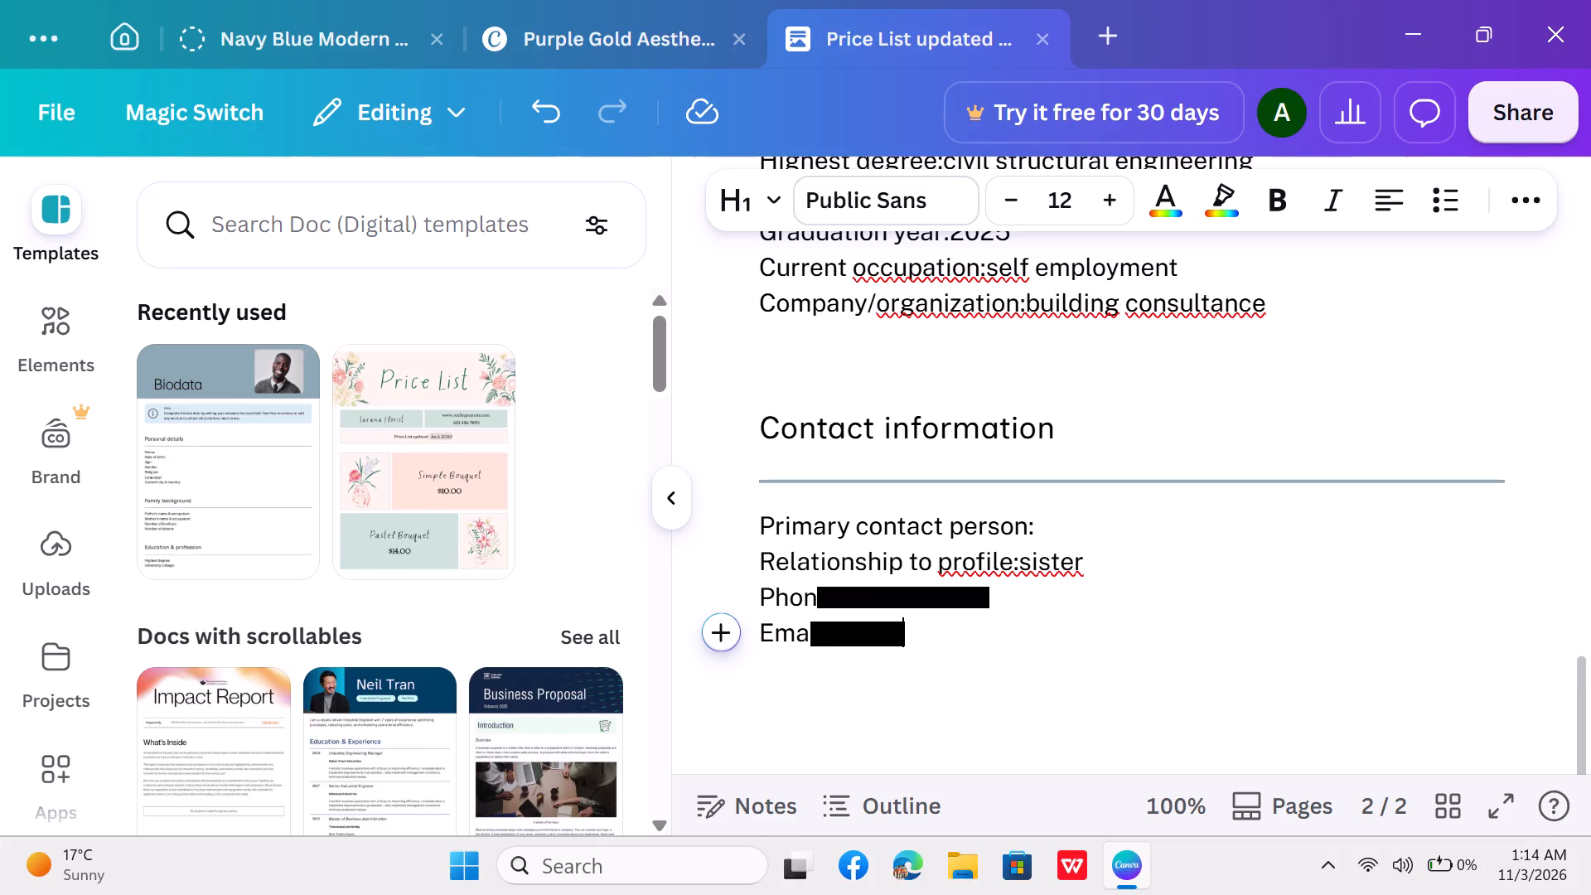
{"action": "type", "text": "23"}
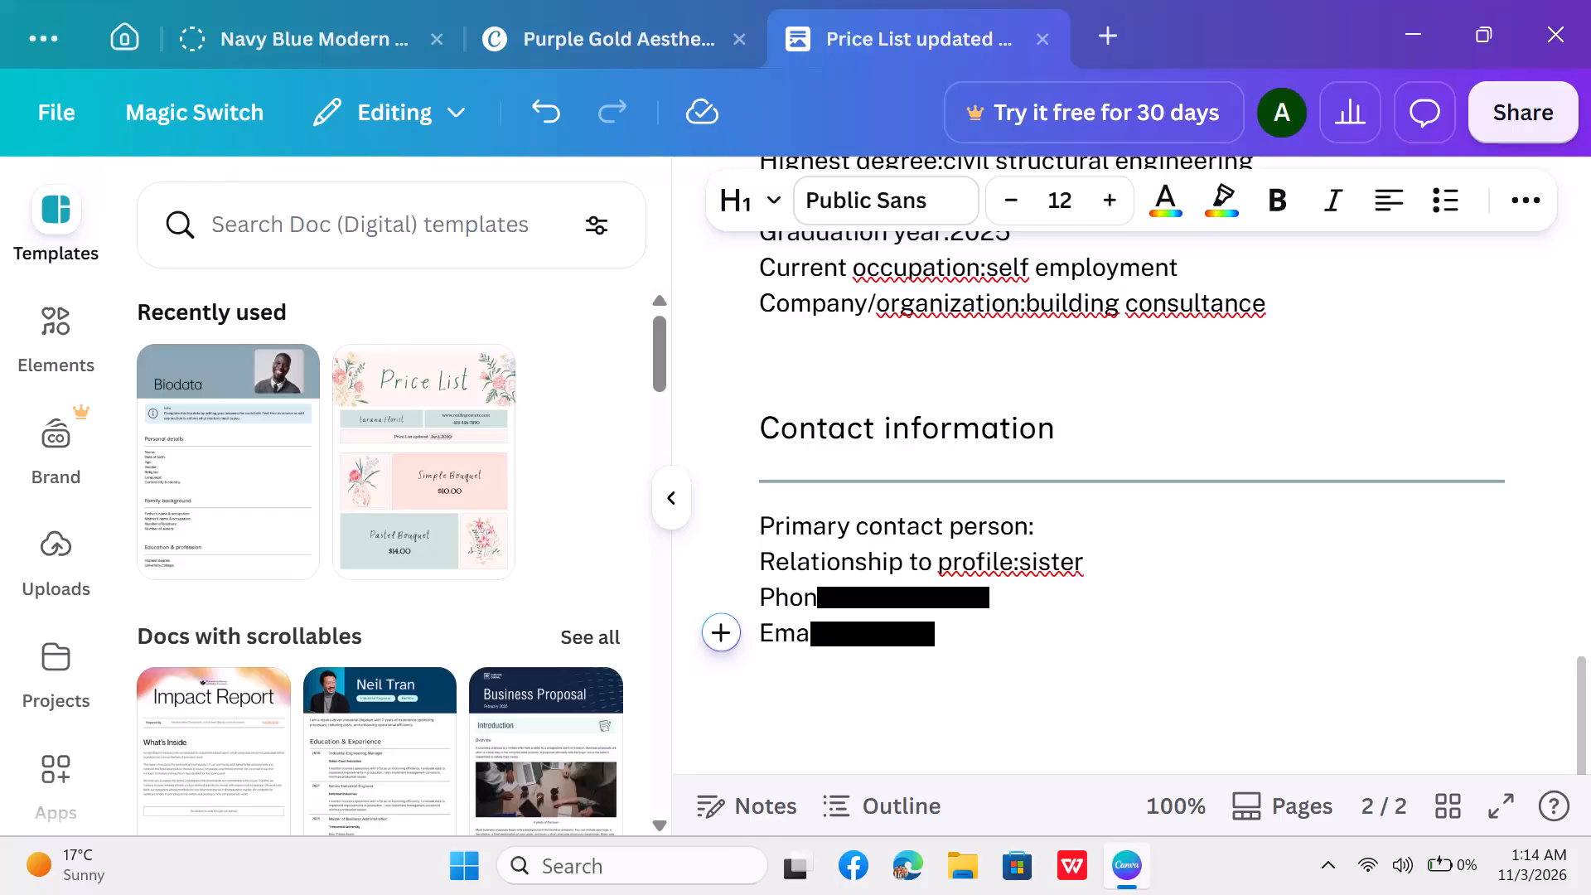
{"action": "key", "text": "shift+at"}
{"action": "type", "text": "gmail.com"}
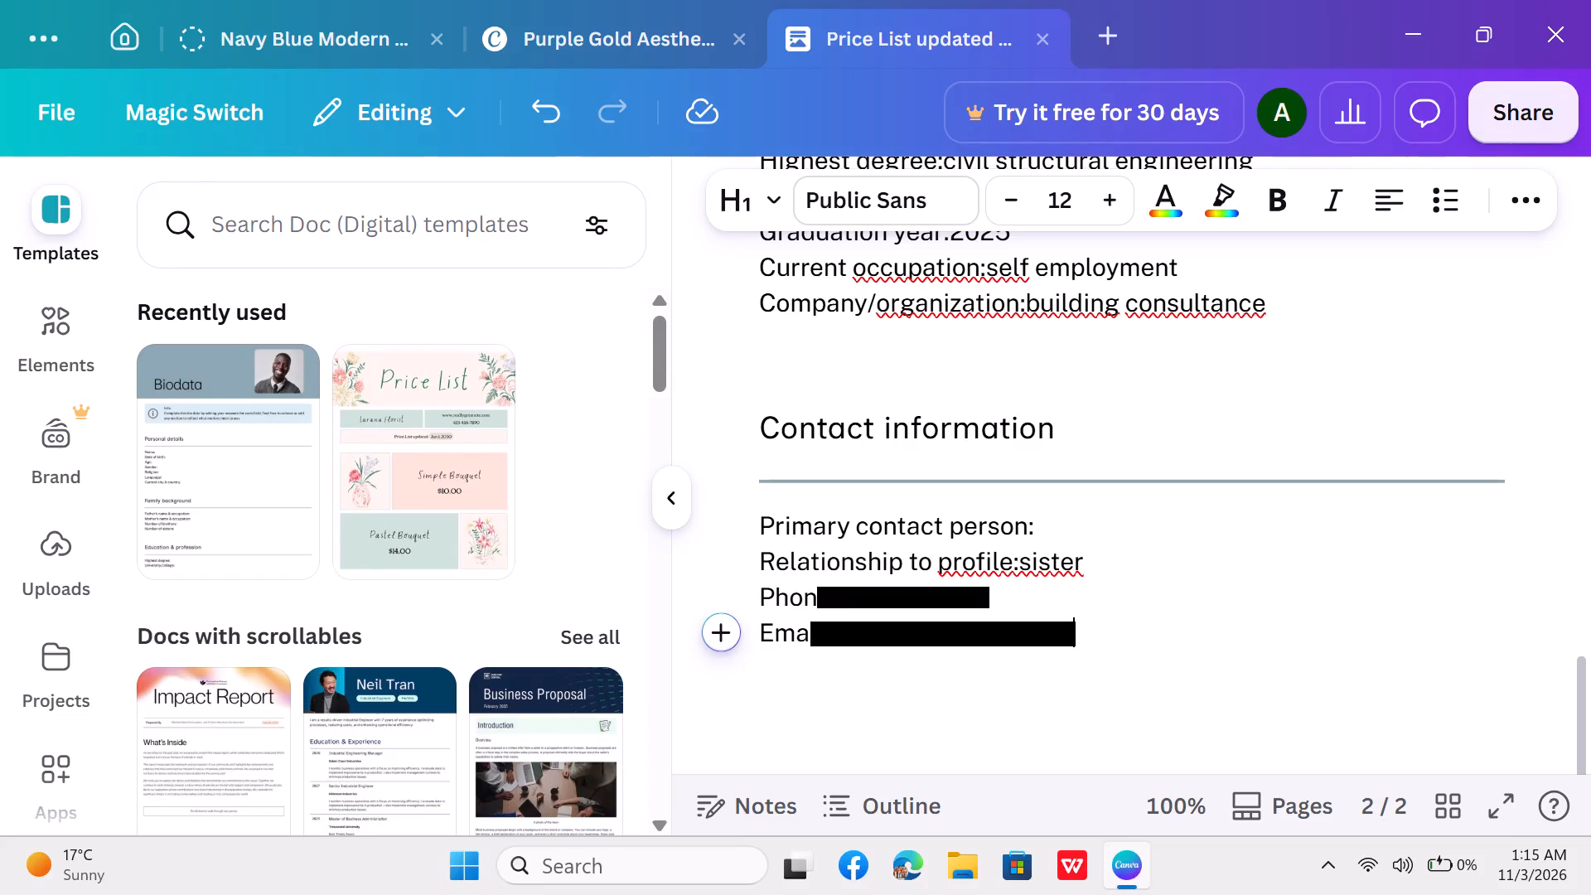
Fill in the Primary contact person line of the Contact information section with the sister's first name.
{"action": "scroll", "coordinate": [962, 641], "scroll_direction": "down", "scroll_amount": 1}
{"action": "left_click", "coordinate": [1041, 522]}
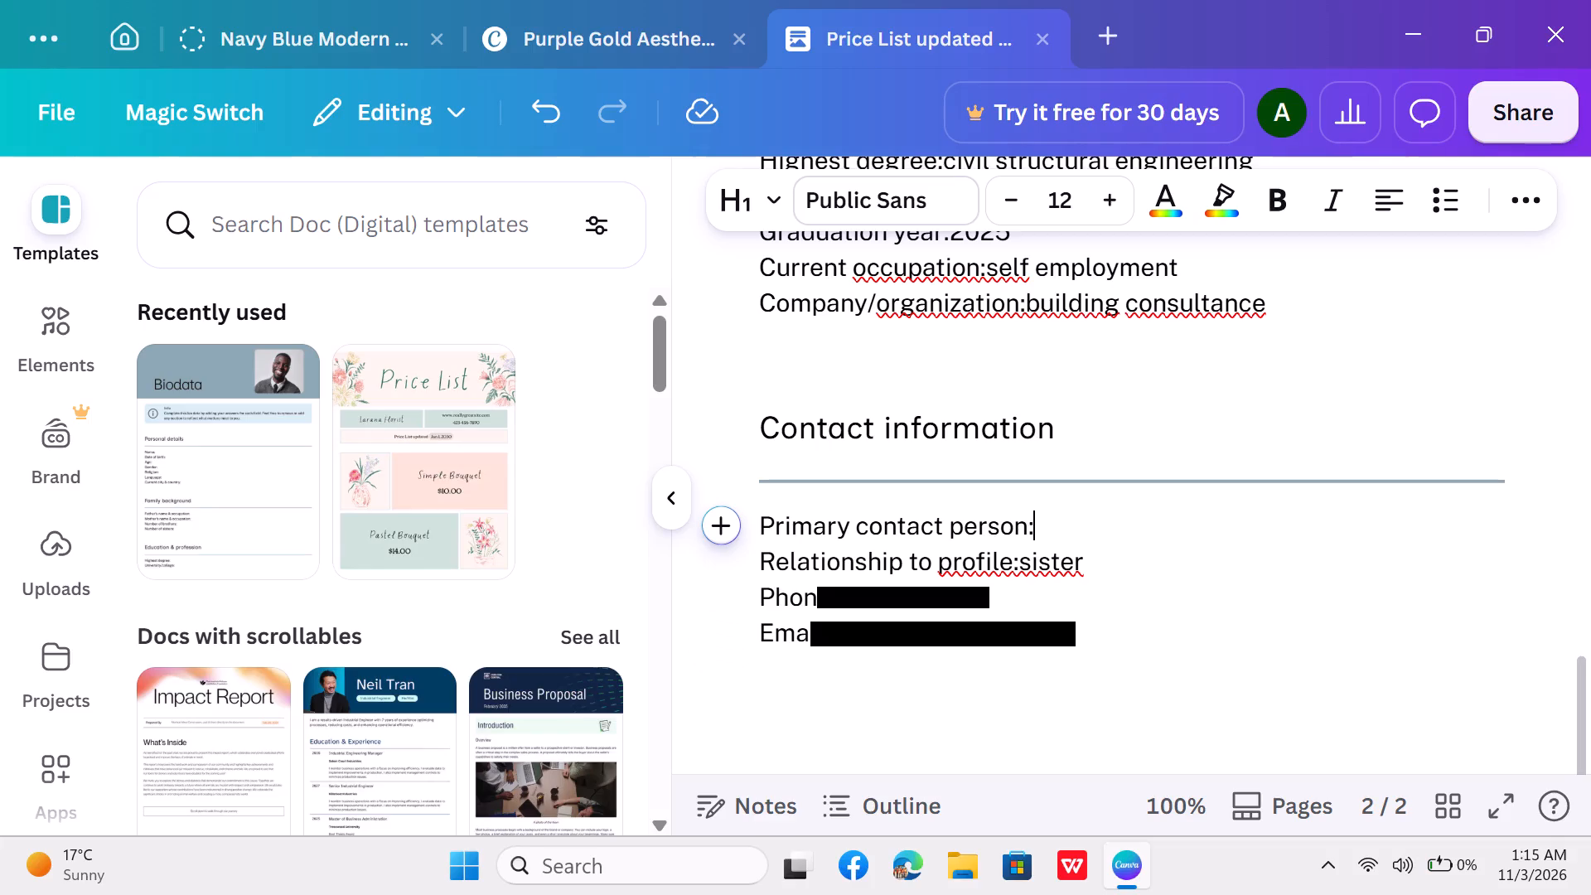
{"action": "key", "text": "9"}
Fill in the Primary contact person line of the Contact information section with the contact's name.
{"action": "key", "text": "BackSpace"}
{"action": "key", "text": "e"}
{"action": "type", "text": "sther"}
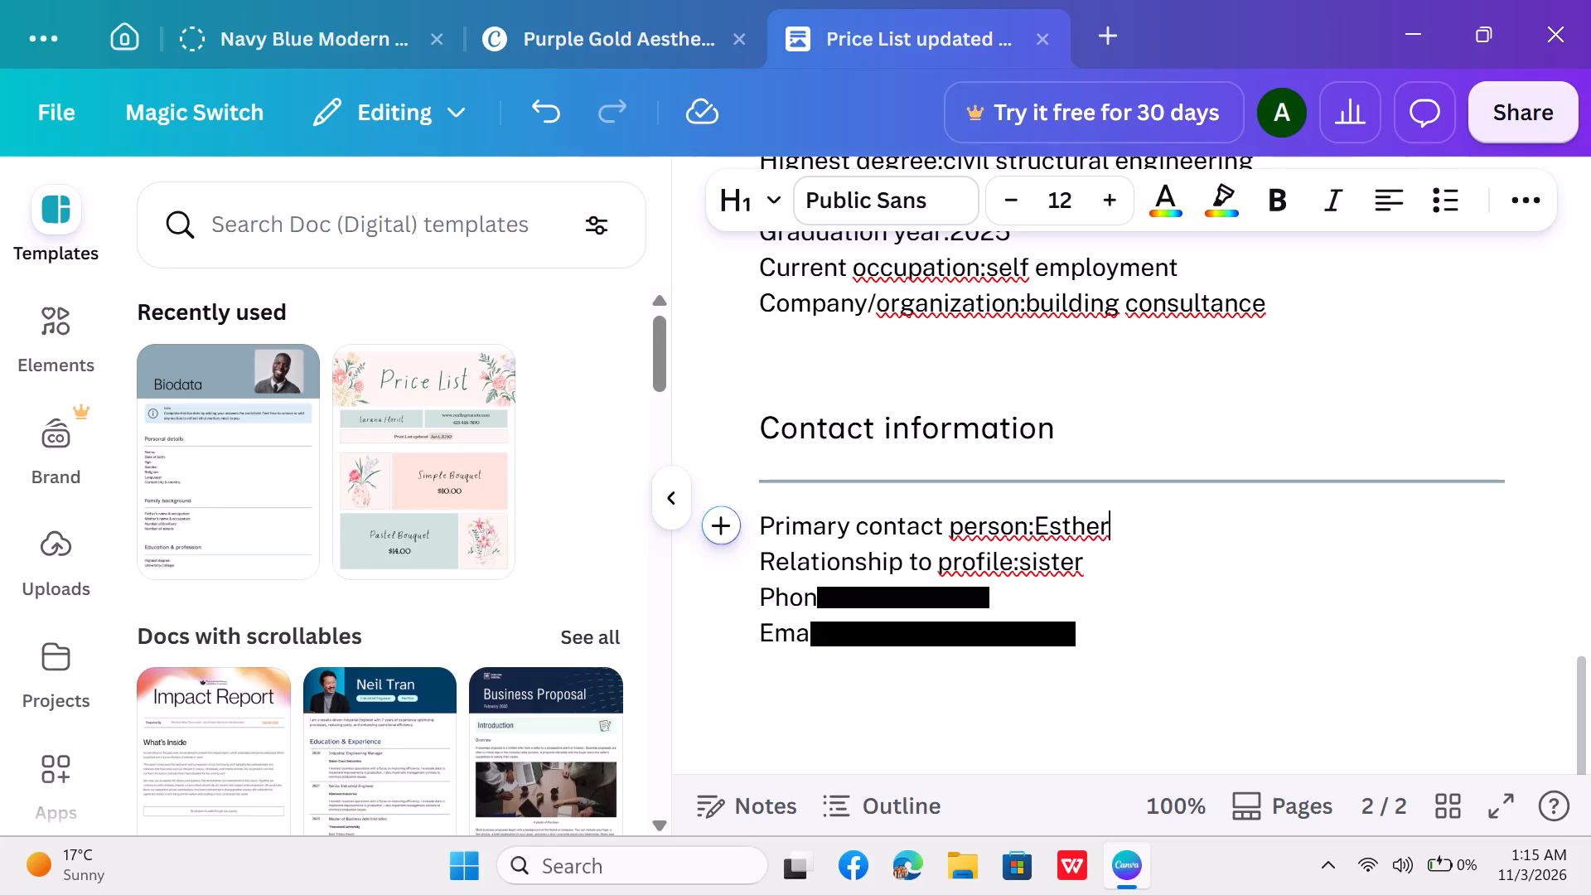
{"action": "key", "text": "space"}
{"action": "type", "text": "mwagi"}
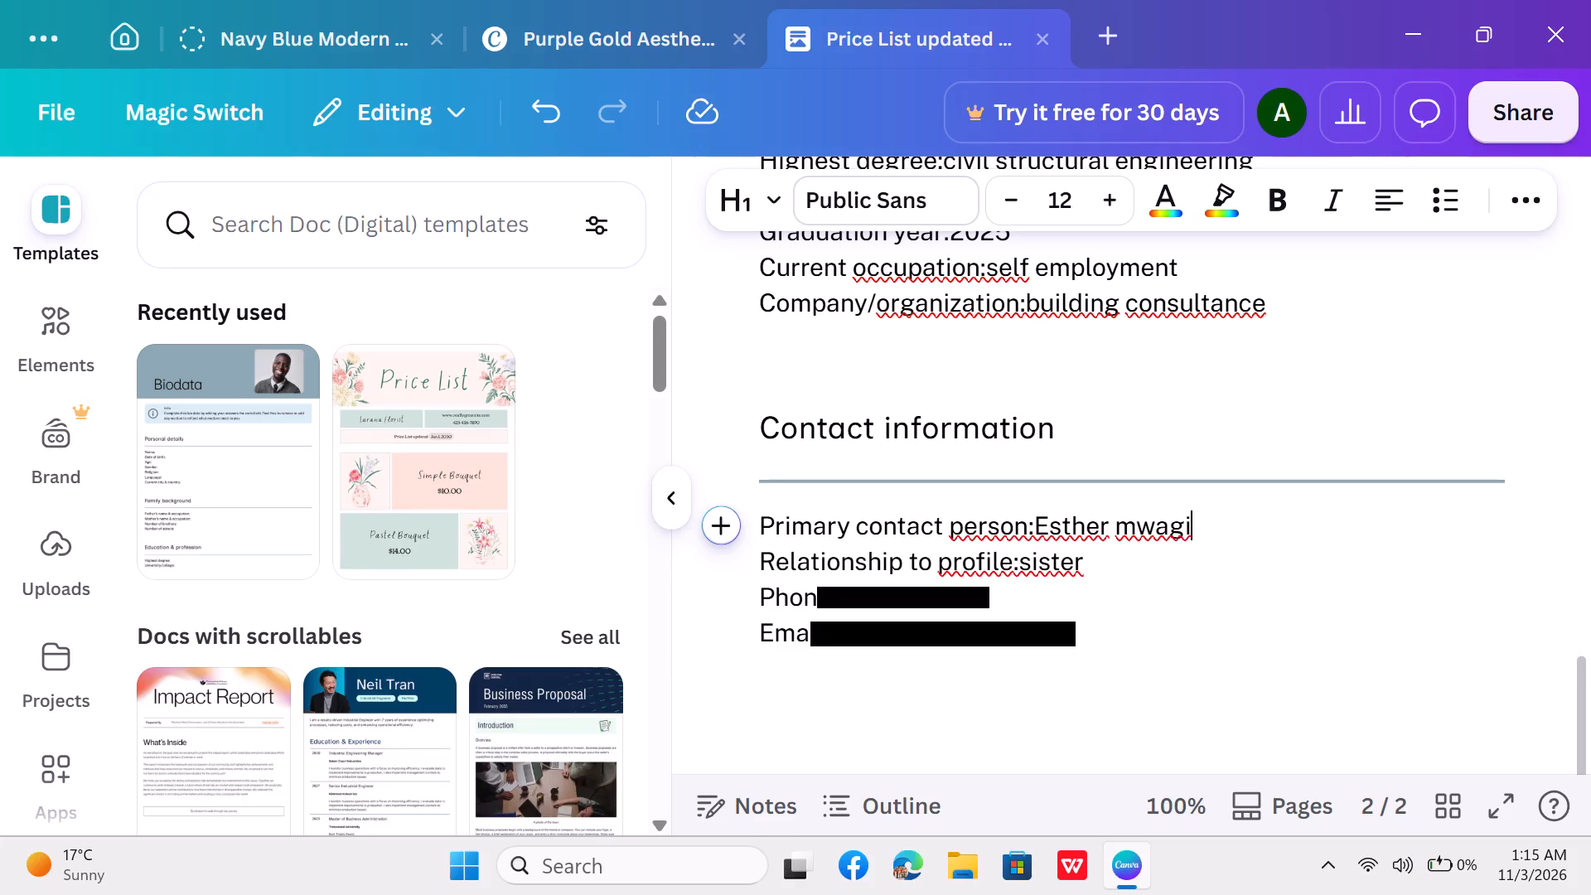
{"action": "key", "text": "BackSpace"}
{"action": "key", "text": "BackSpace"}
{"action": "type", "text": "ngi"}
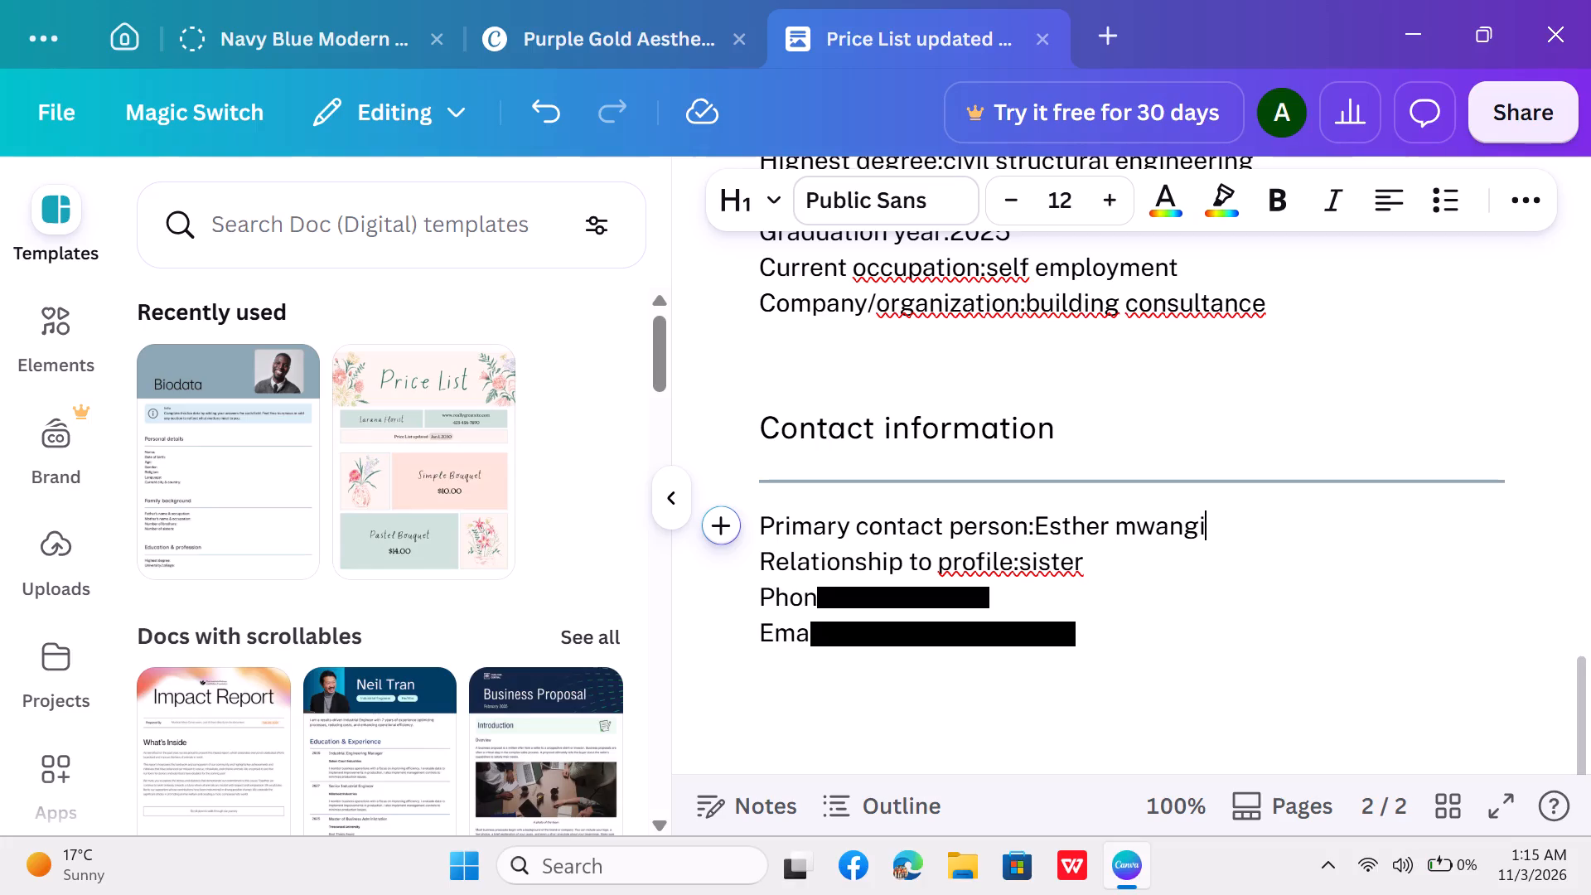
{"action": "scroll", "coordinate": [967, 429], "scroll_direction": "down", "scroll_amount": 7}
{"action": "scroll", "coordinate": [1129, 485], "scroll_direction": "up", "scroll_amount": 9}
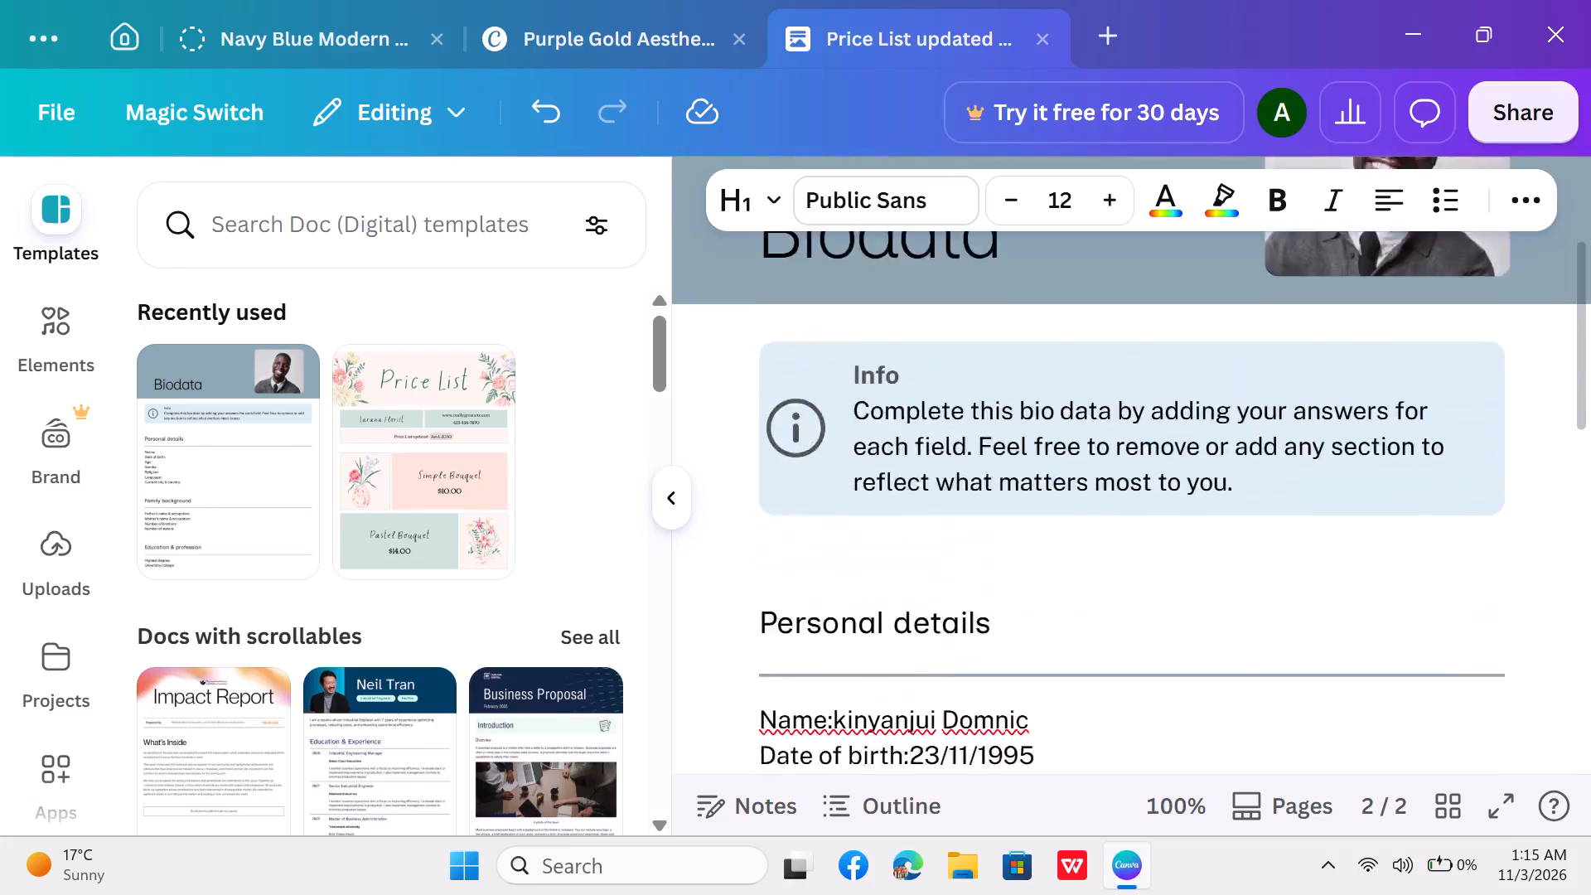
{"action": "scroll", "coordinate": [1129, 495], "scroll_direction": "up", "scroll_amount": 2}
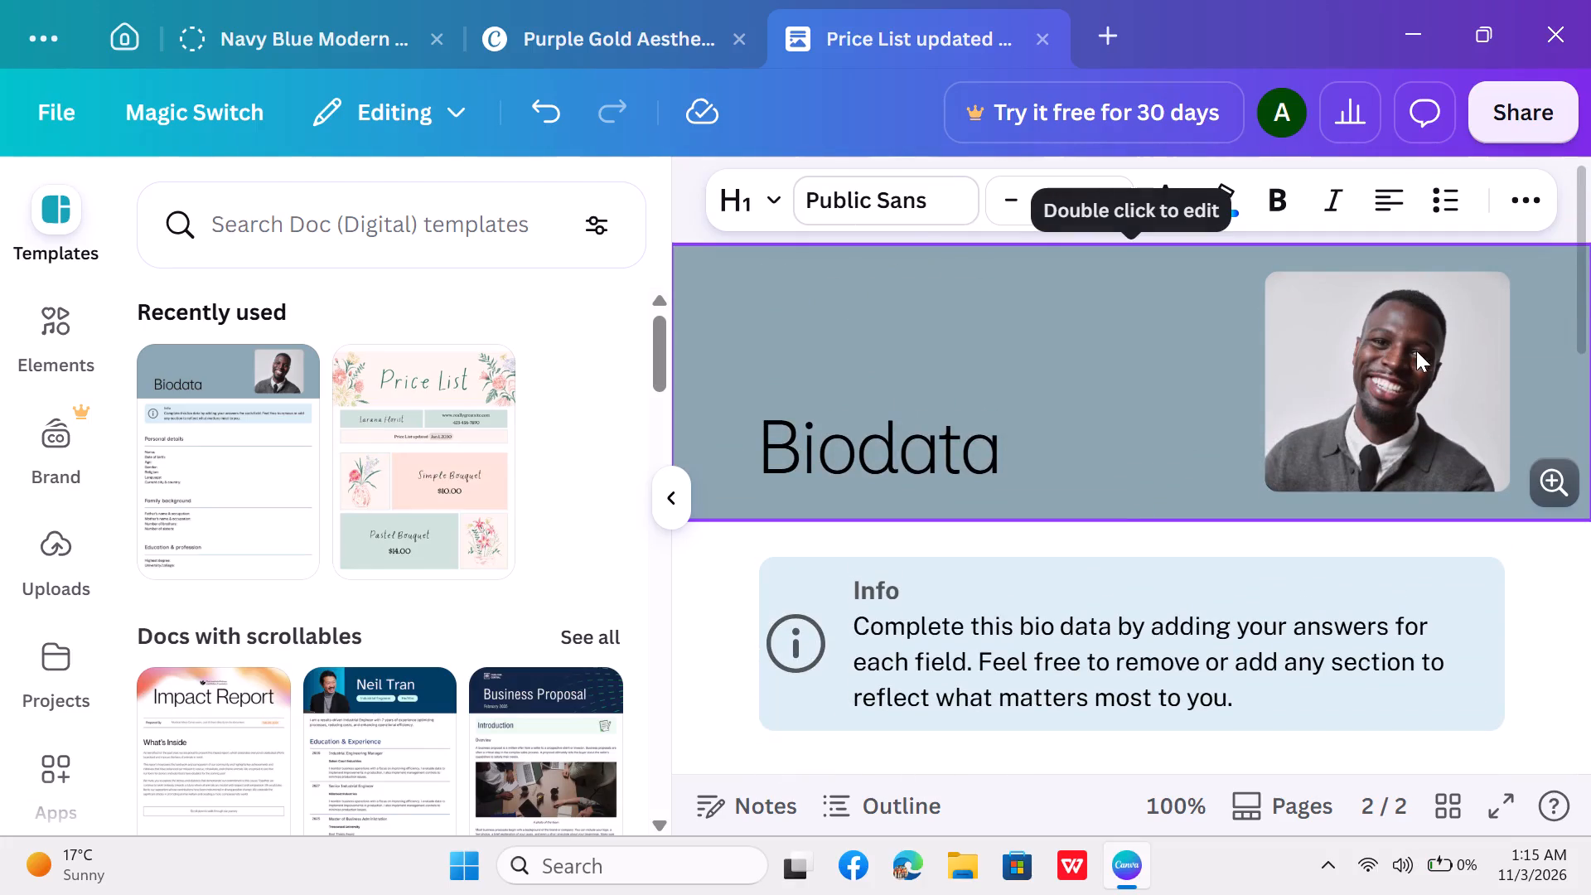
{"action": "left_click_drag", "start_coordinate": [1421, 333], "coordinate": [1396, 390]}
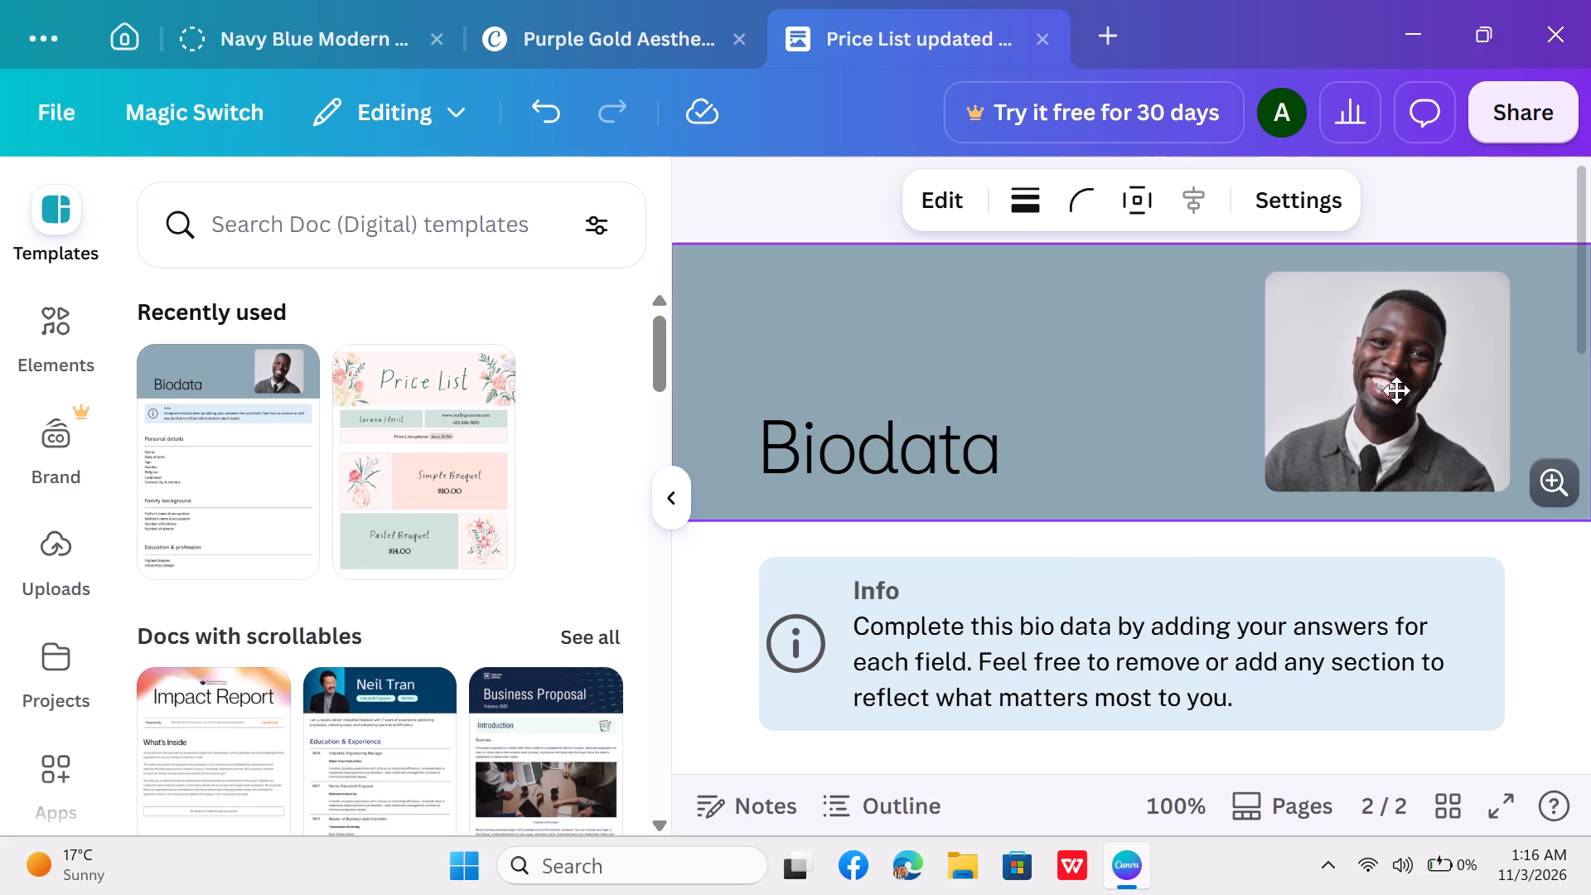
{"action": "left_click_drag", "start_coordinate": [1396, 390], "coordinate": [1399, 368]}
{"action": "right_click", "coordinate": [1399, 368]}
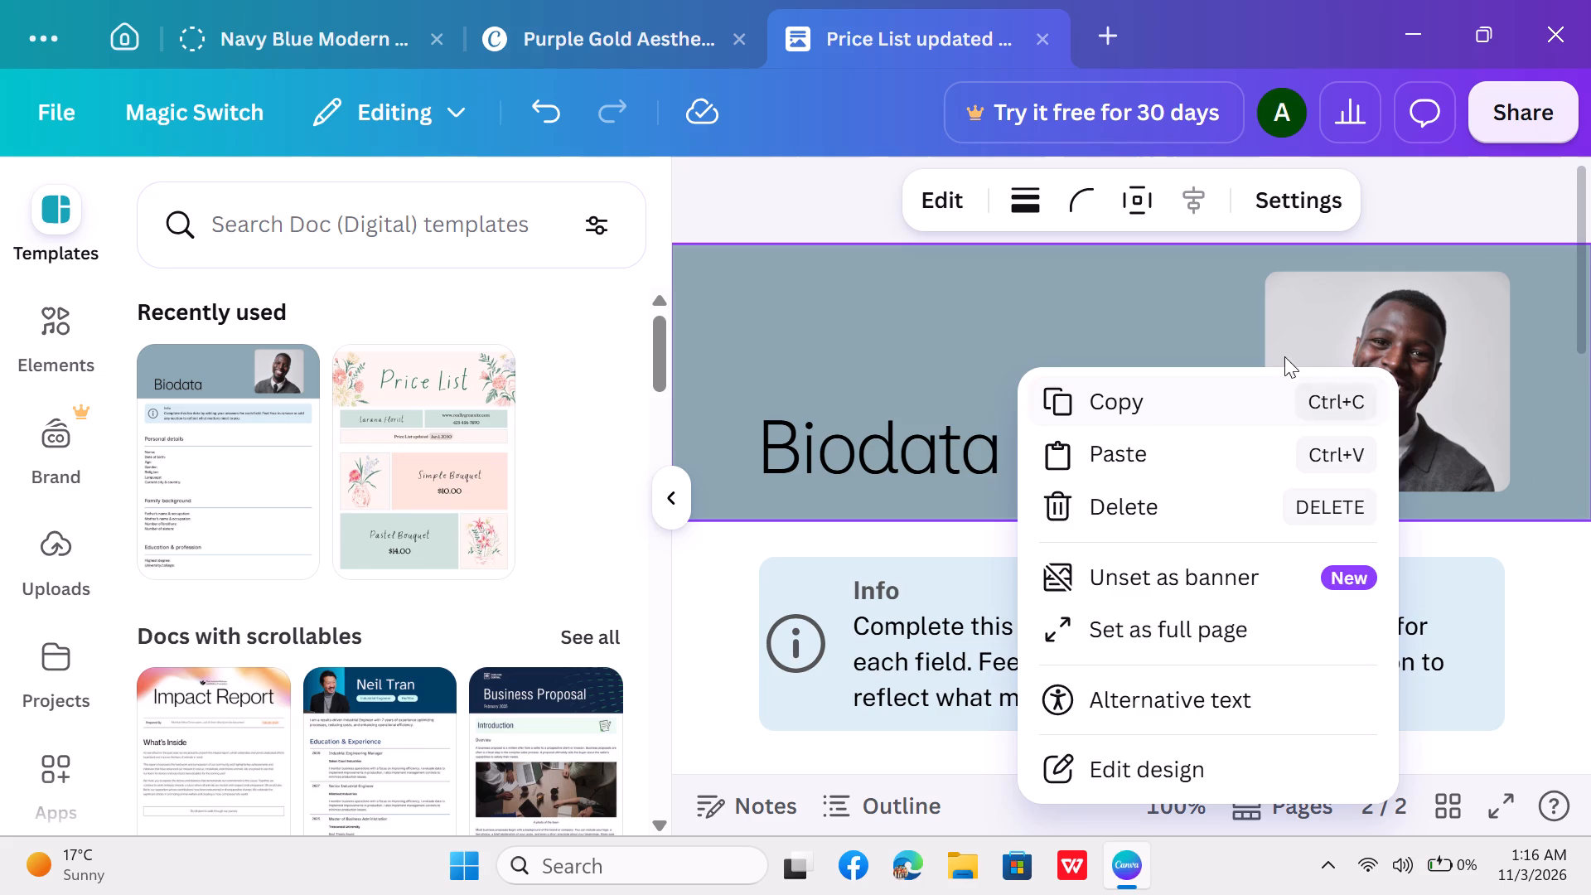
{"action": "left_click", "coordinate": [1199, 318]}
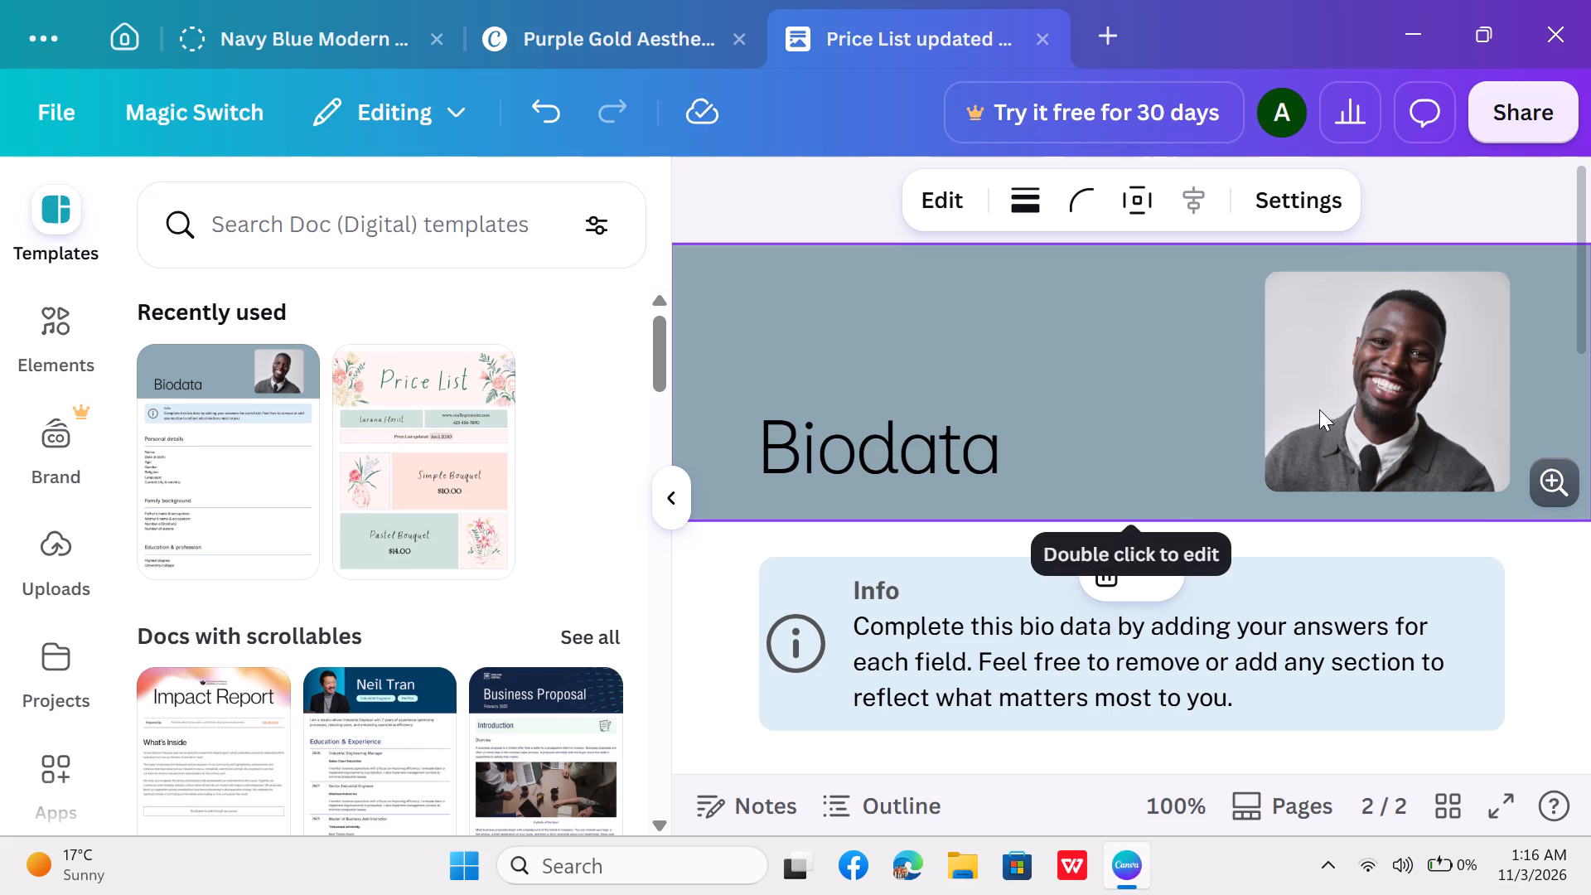
Review the filled-in Biodata document from the banner down to the Contact information section.
{"action": "scroll", "coordinate": [1140, 519], "scroll_direction": "down", "scroll_amount": 2}
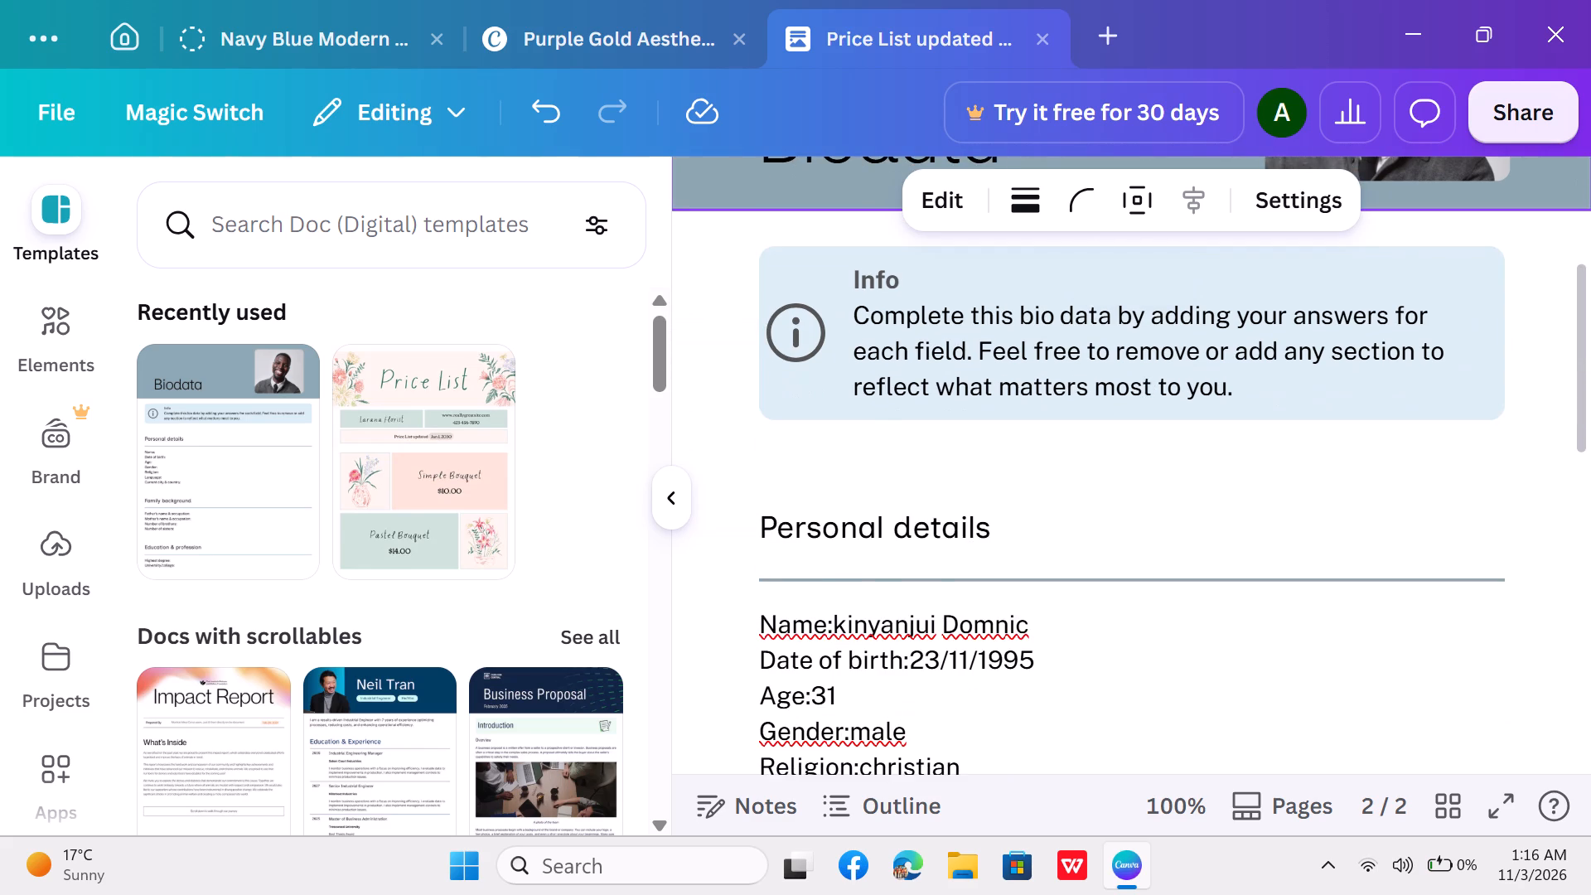
{"action": "scroll", "coordinate": [1127, 480], "scroll_direction": "up", "scroll_amount": 1}
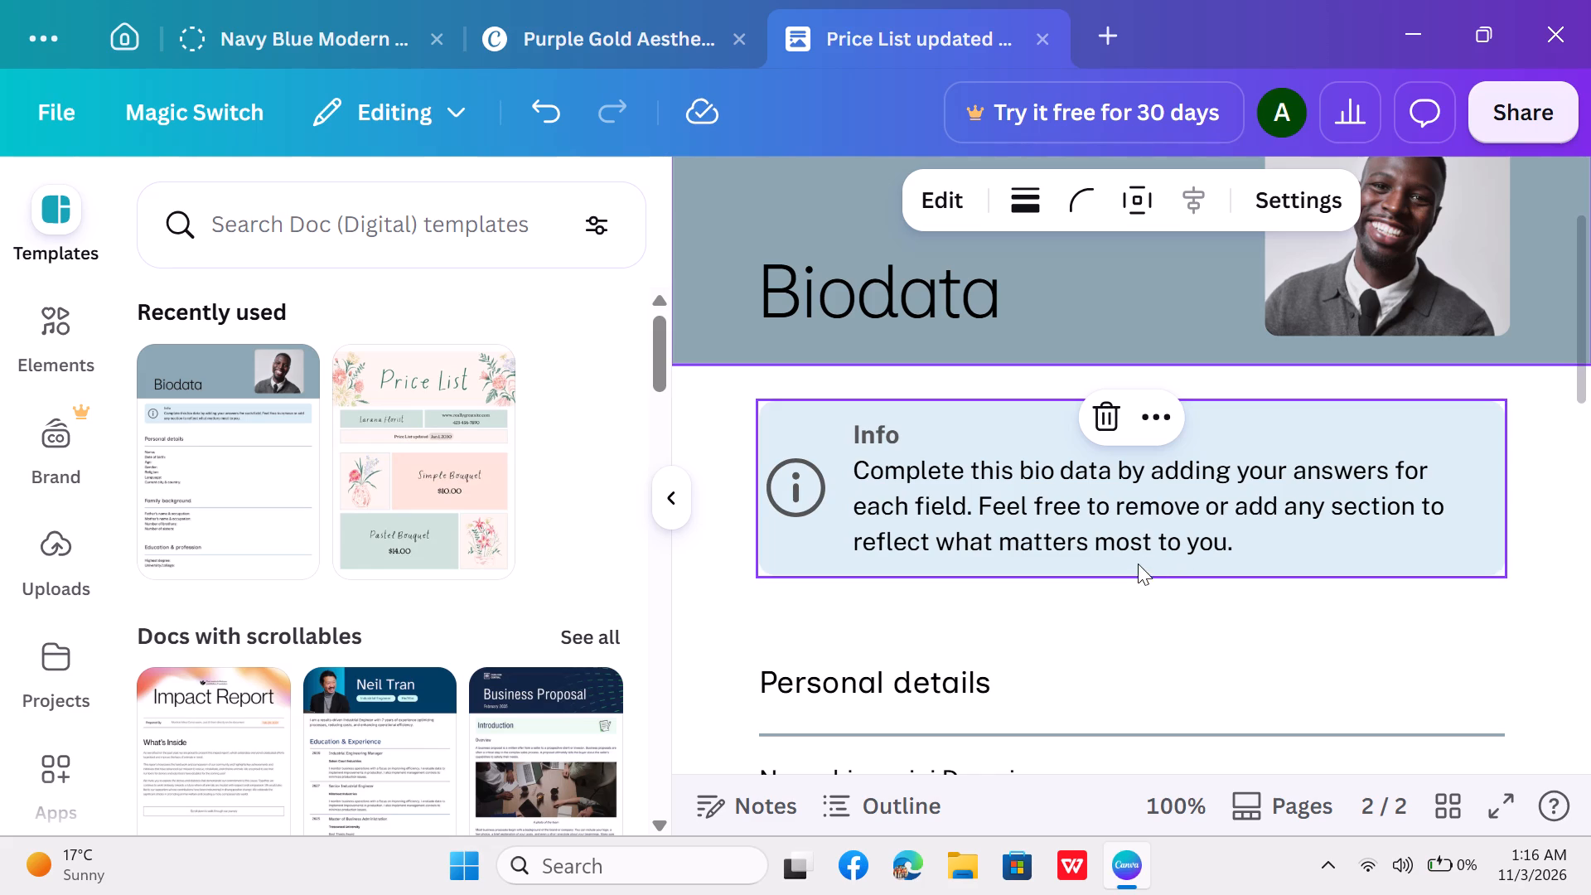
{"action": "scroll", "coordinate": [1184, 557], "scroll_direction": "down", "scroll_amount": 3}
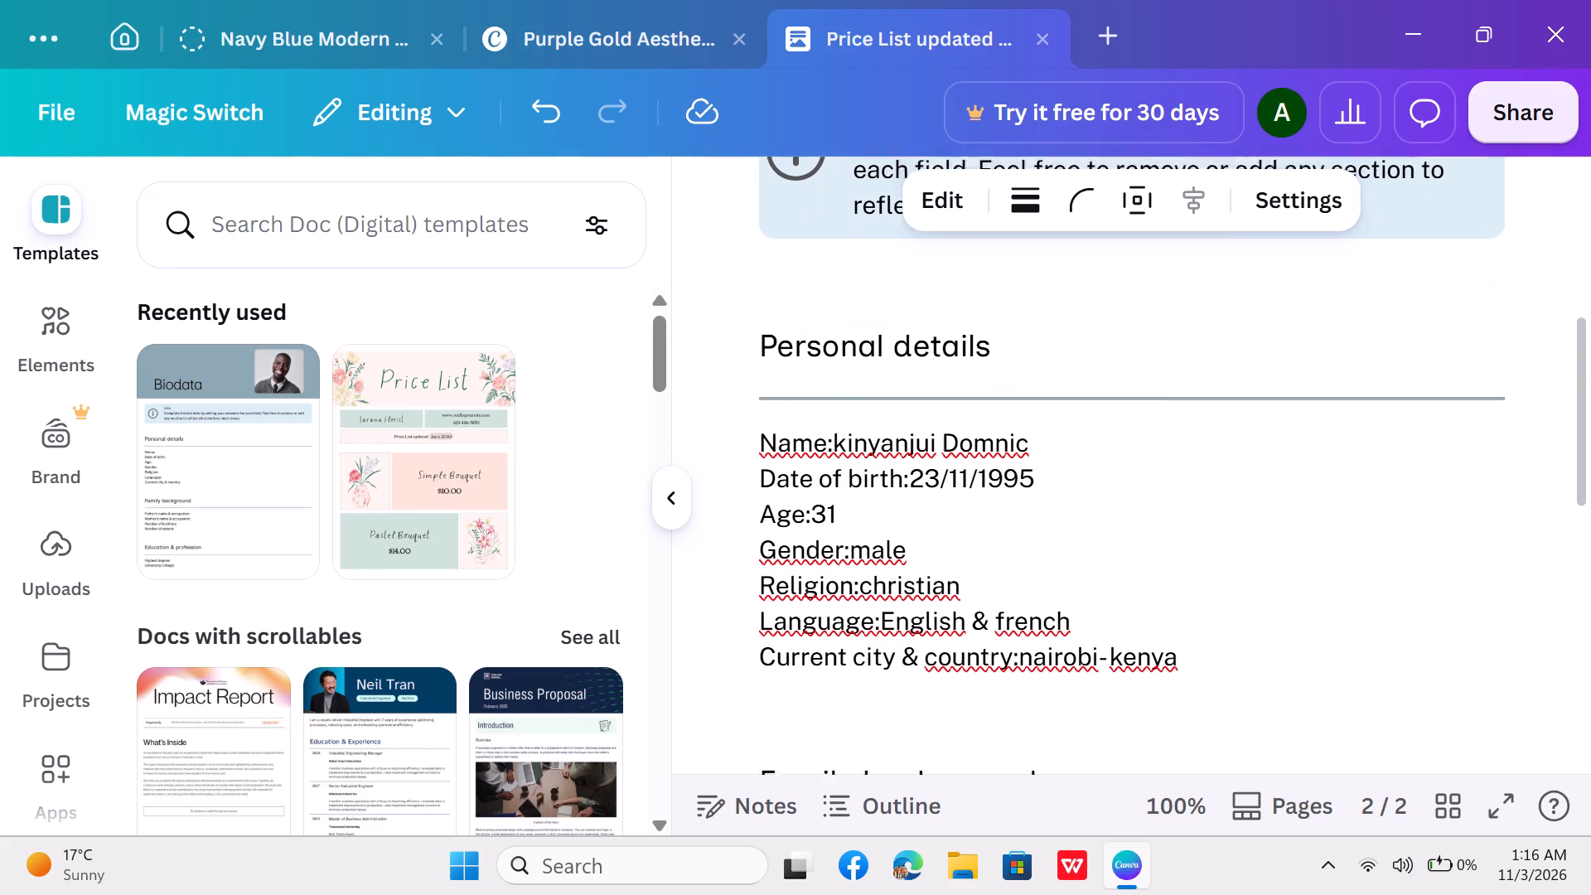
{"action": "scroll", "coordinate": [1184, 556], "scroll_direction": "down", "scroll_amount": 8}
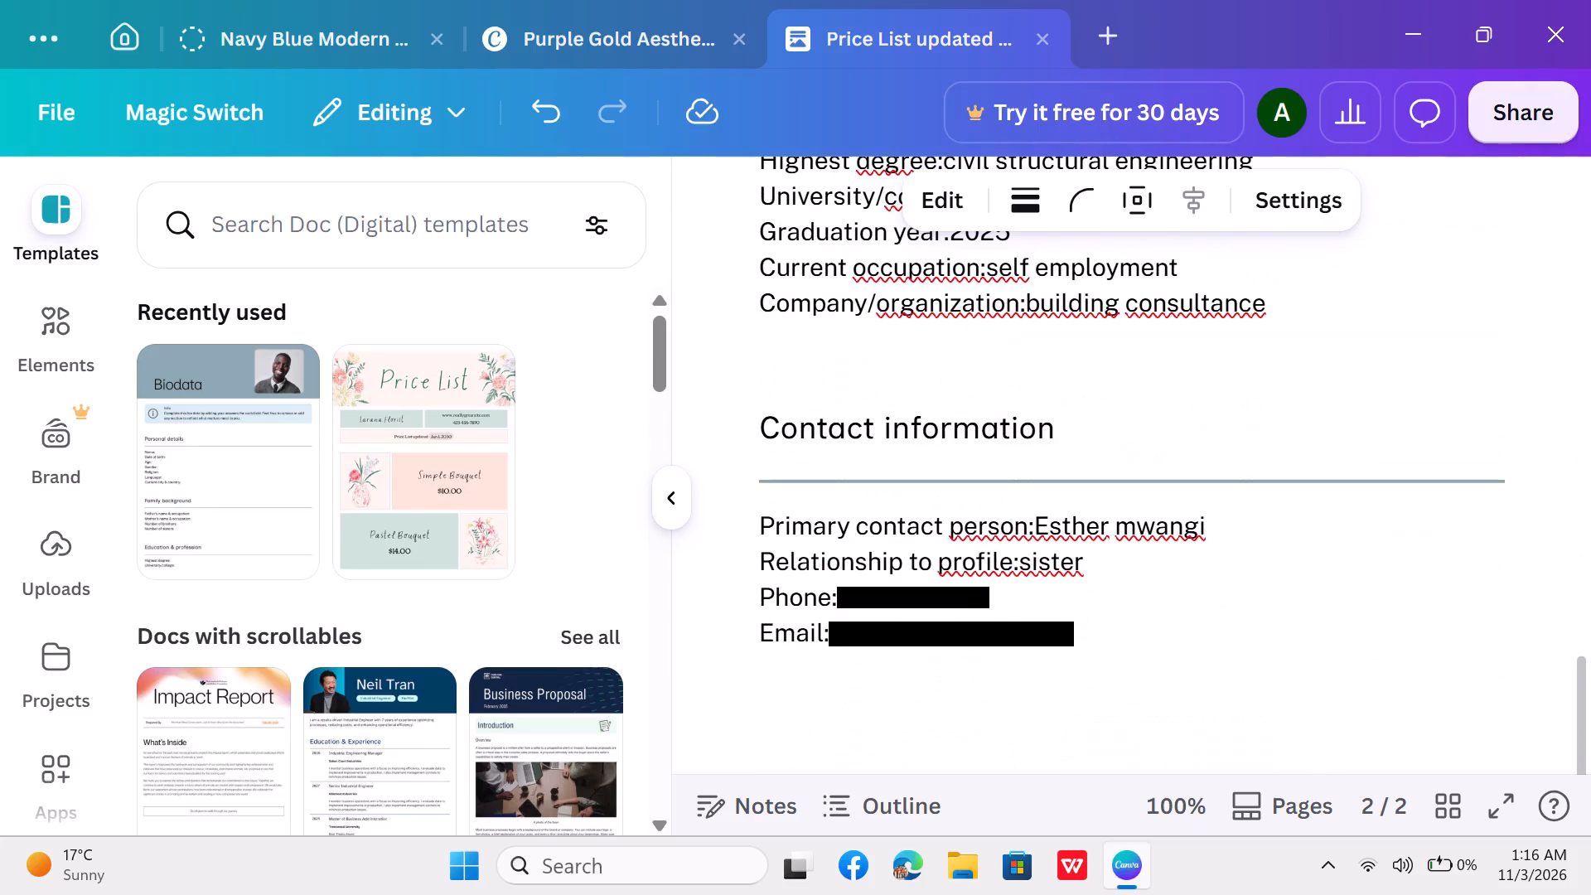
{"action": "scroll", "coordinate": [1187, 555], "scroll_direction": "down", "scroll_amount": 2}
{"action": "scroll", "coordinate": [1187, 555], "scroll_direction": "up", "scroll_amount": 6}
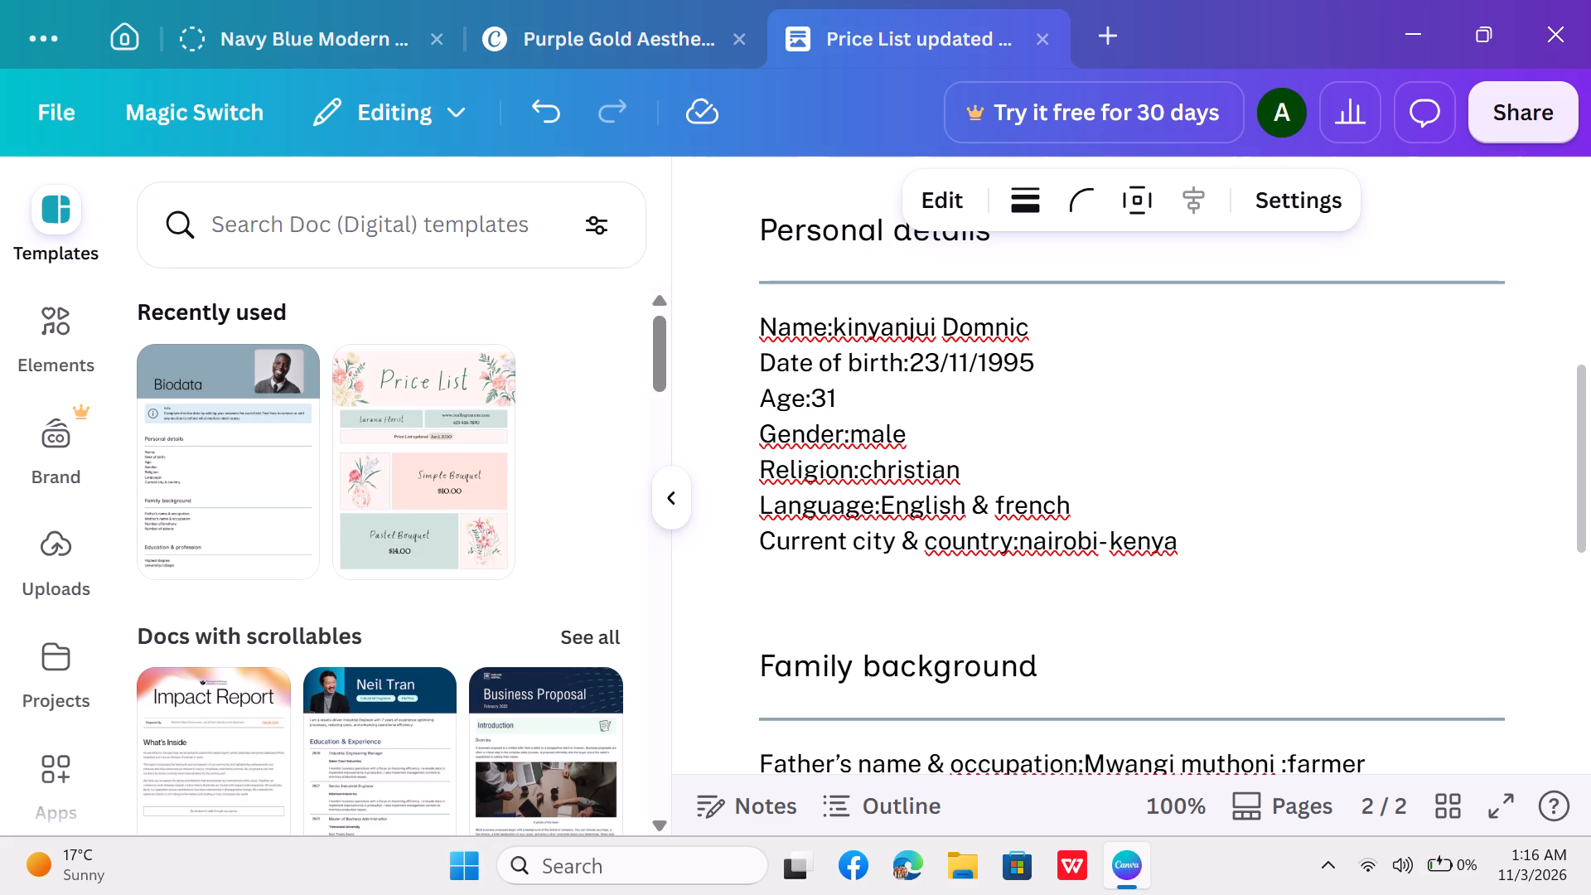
{"action": "scroll", "coordinate": [1081, 488], "scroll_direction": "up", "scroll_amount": 5}
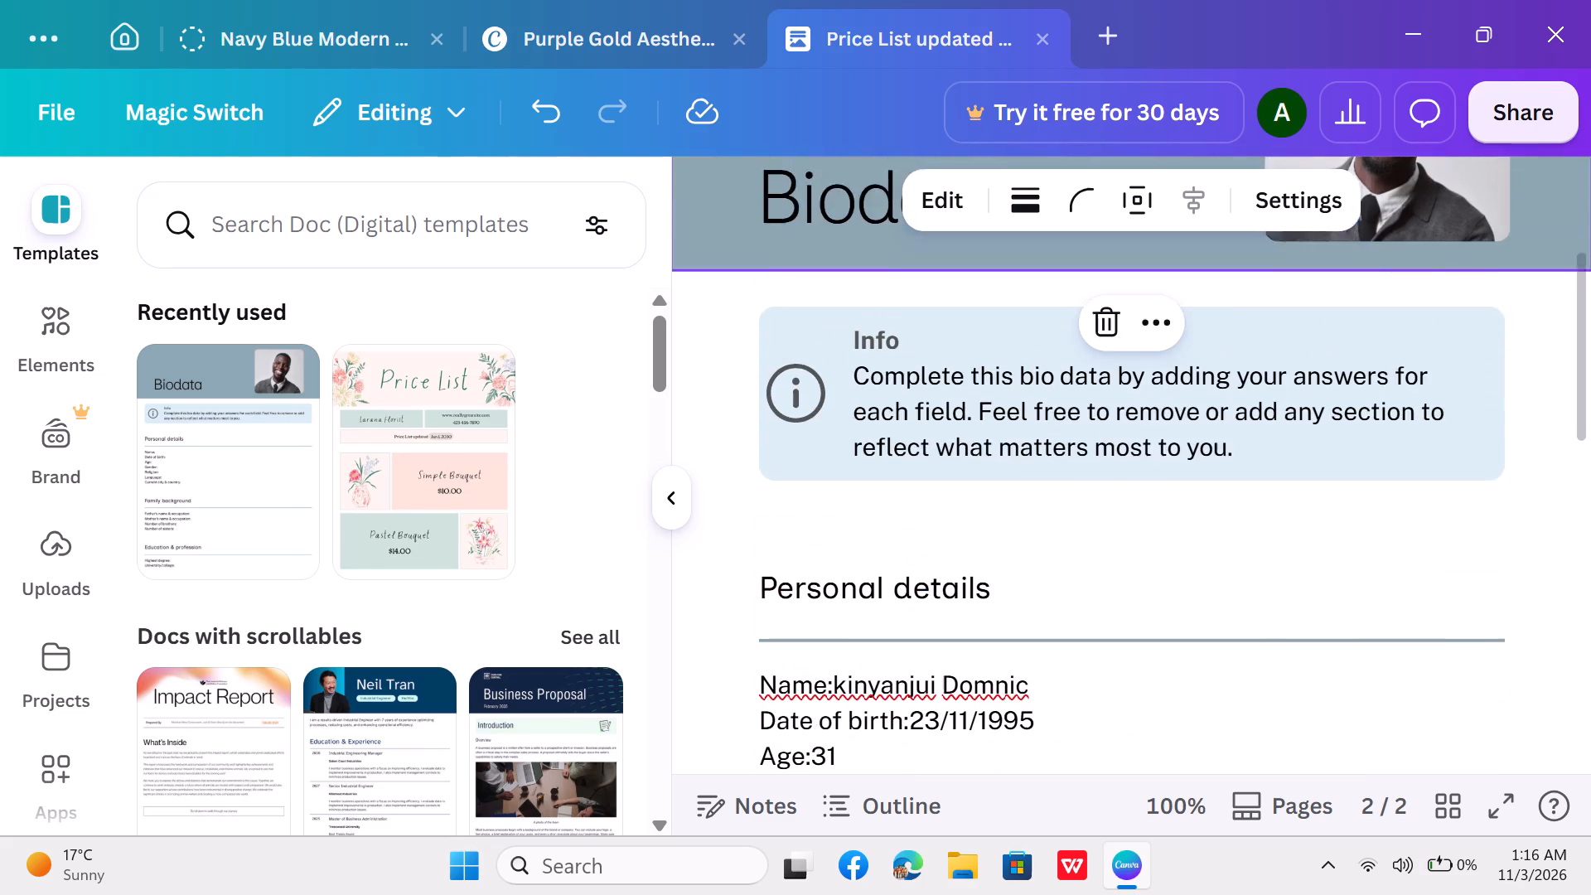
{"action": "scroll", "coordinate": [1091, 476], "scroll_direction": "up", "scroll_amount": 3}
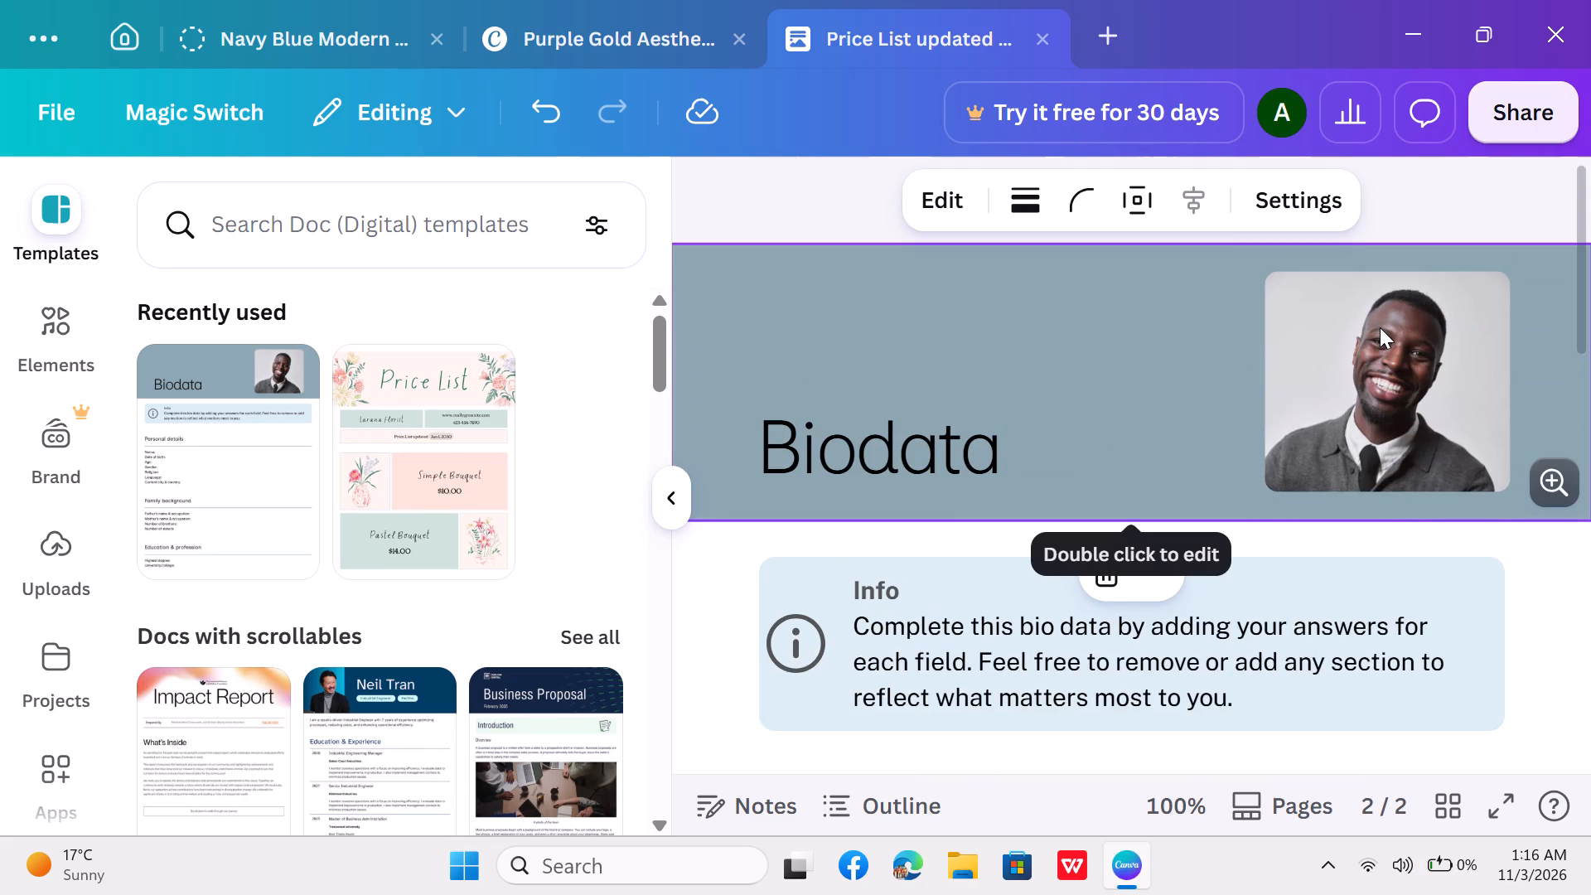
Open the Biodata banner design for editing.
{"action": "right_click_drag", "start_coordinate": [1380, 328], "coordinate": [1372, 336]}
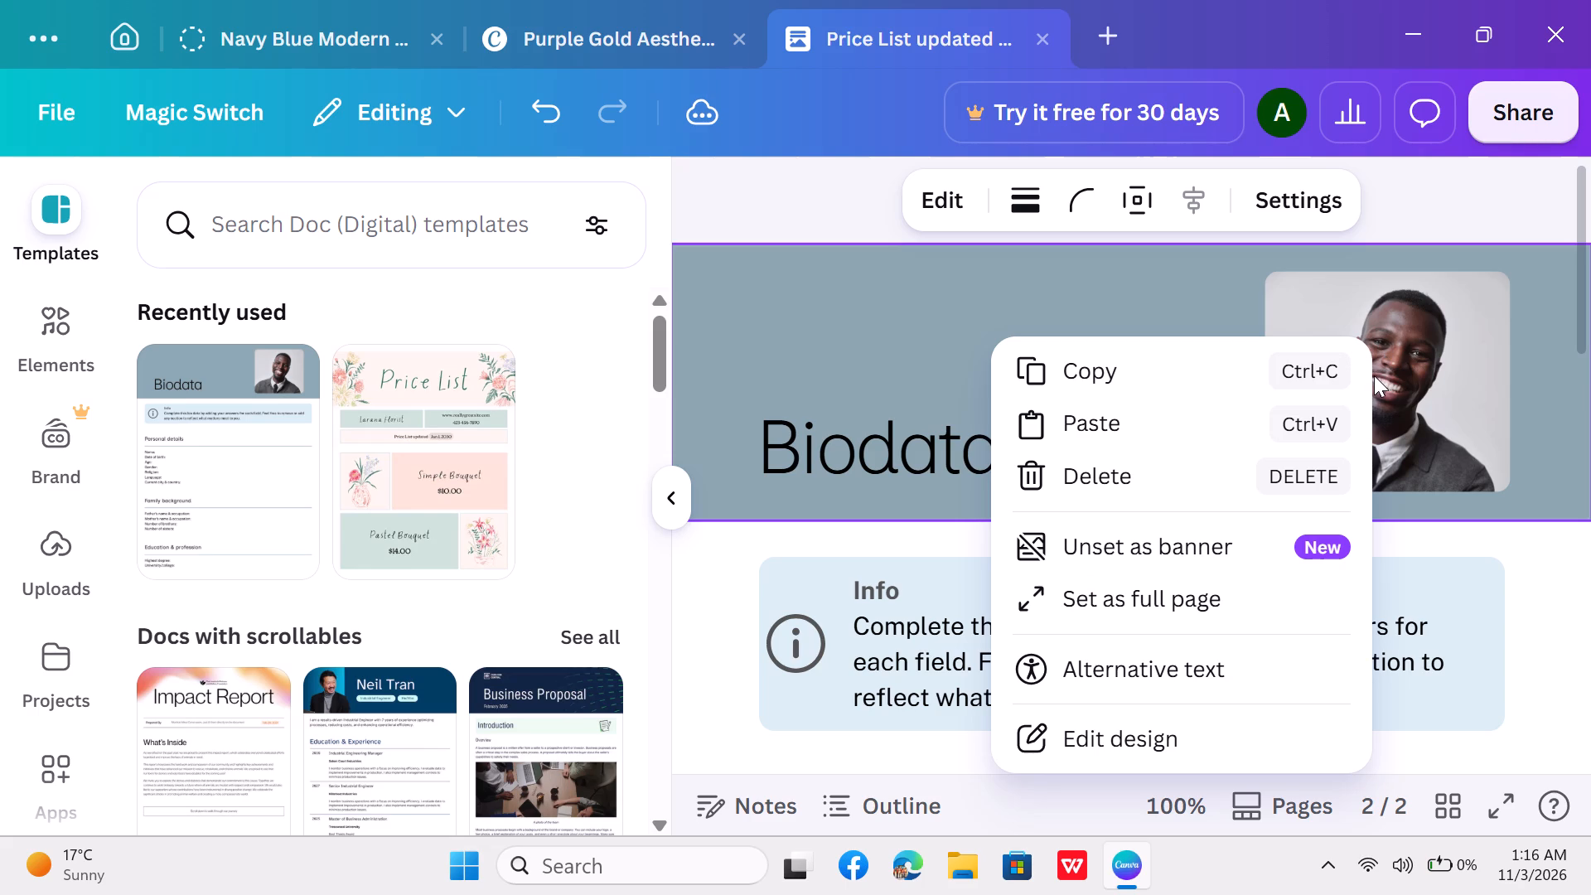
{"action": "left_click", "coordinate": [1374, 375]}
{"action": "left_click", "coordinate": [1374, 369]}
{"action": "left_click", "coordinate": [1374, 369]}
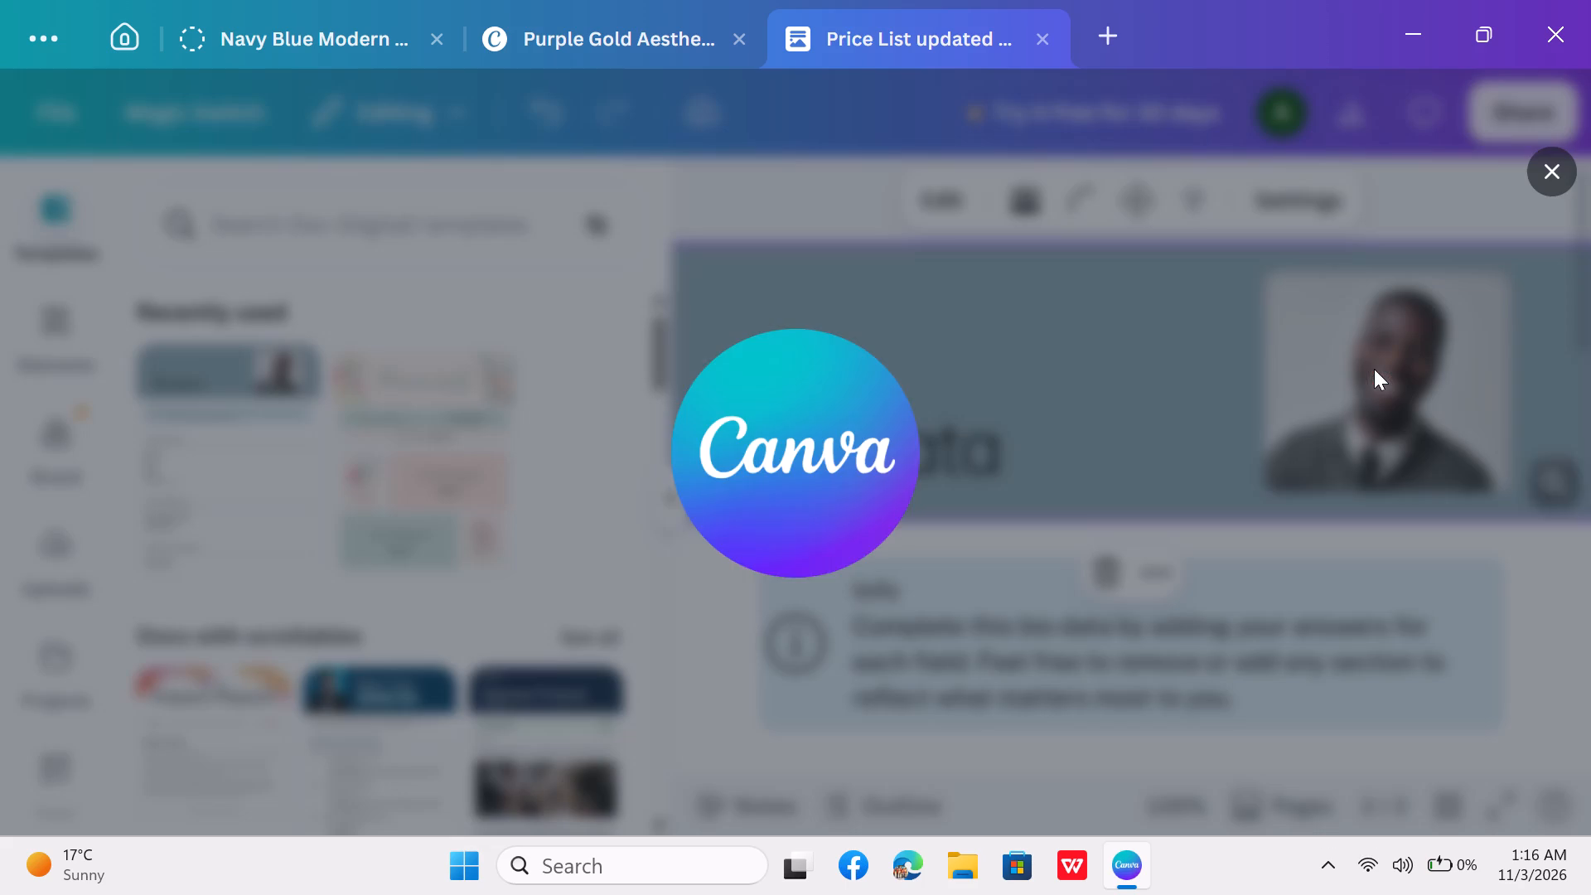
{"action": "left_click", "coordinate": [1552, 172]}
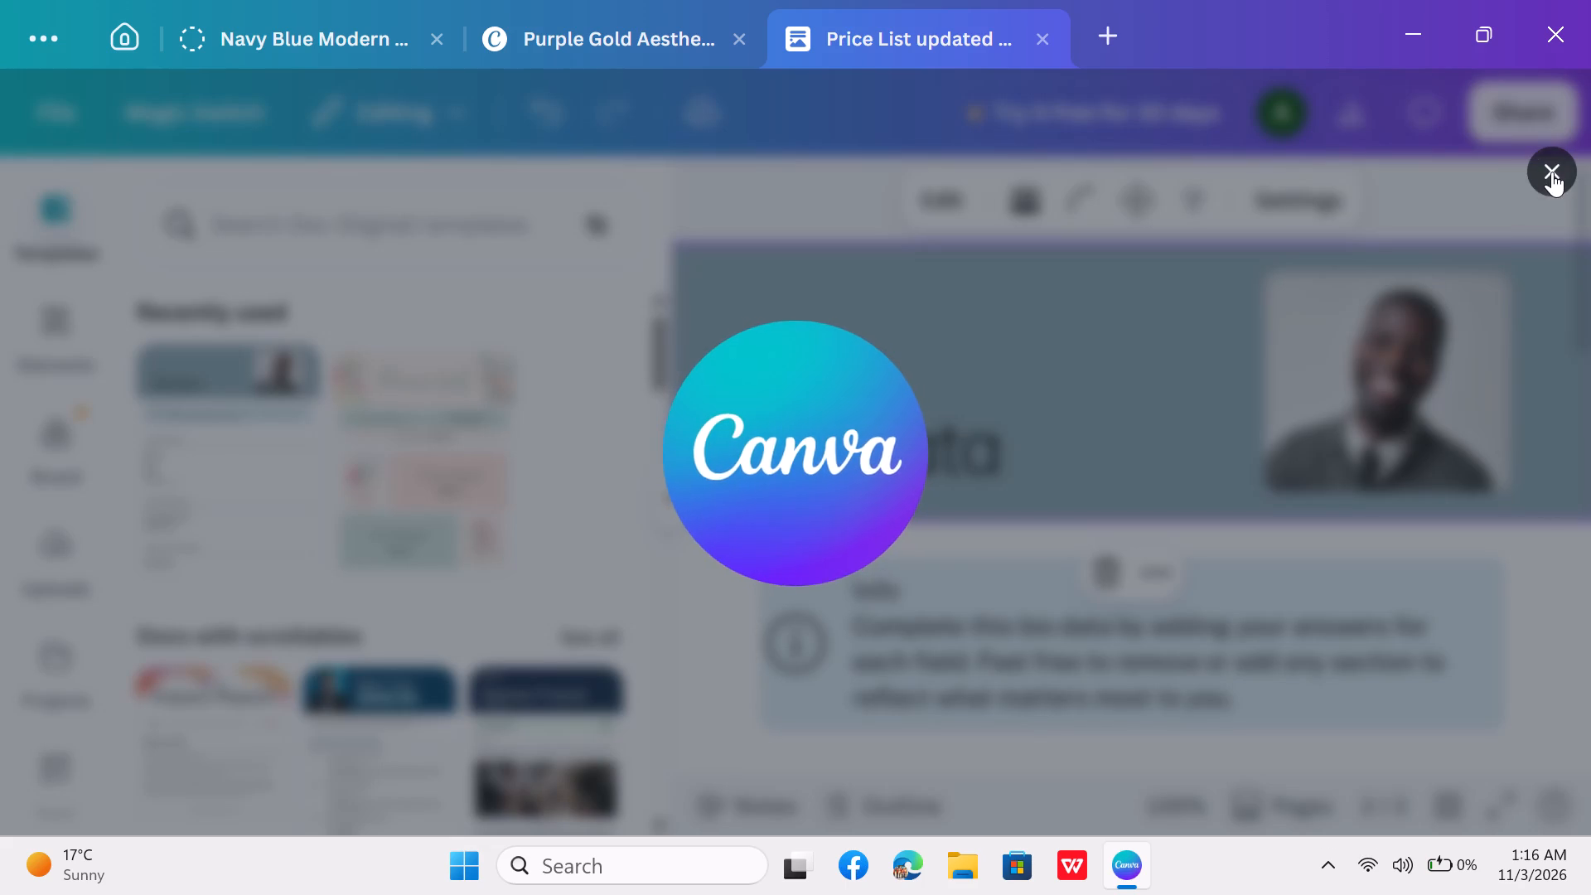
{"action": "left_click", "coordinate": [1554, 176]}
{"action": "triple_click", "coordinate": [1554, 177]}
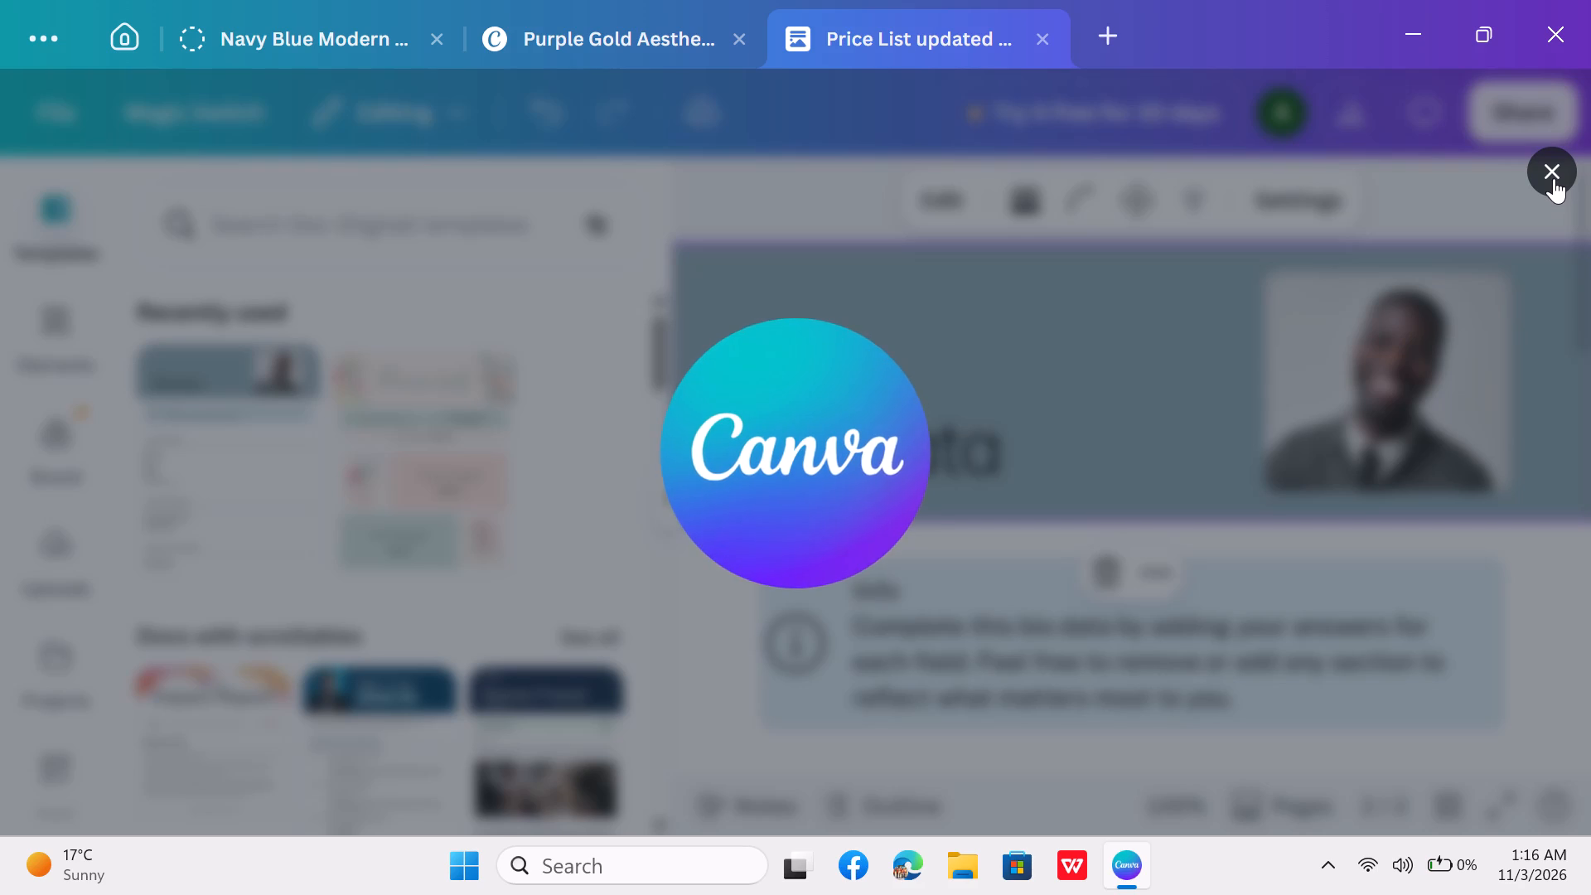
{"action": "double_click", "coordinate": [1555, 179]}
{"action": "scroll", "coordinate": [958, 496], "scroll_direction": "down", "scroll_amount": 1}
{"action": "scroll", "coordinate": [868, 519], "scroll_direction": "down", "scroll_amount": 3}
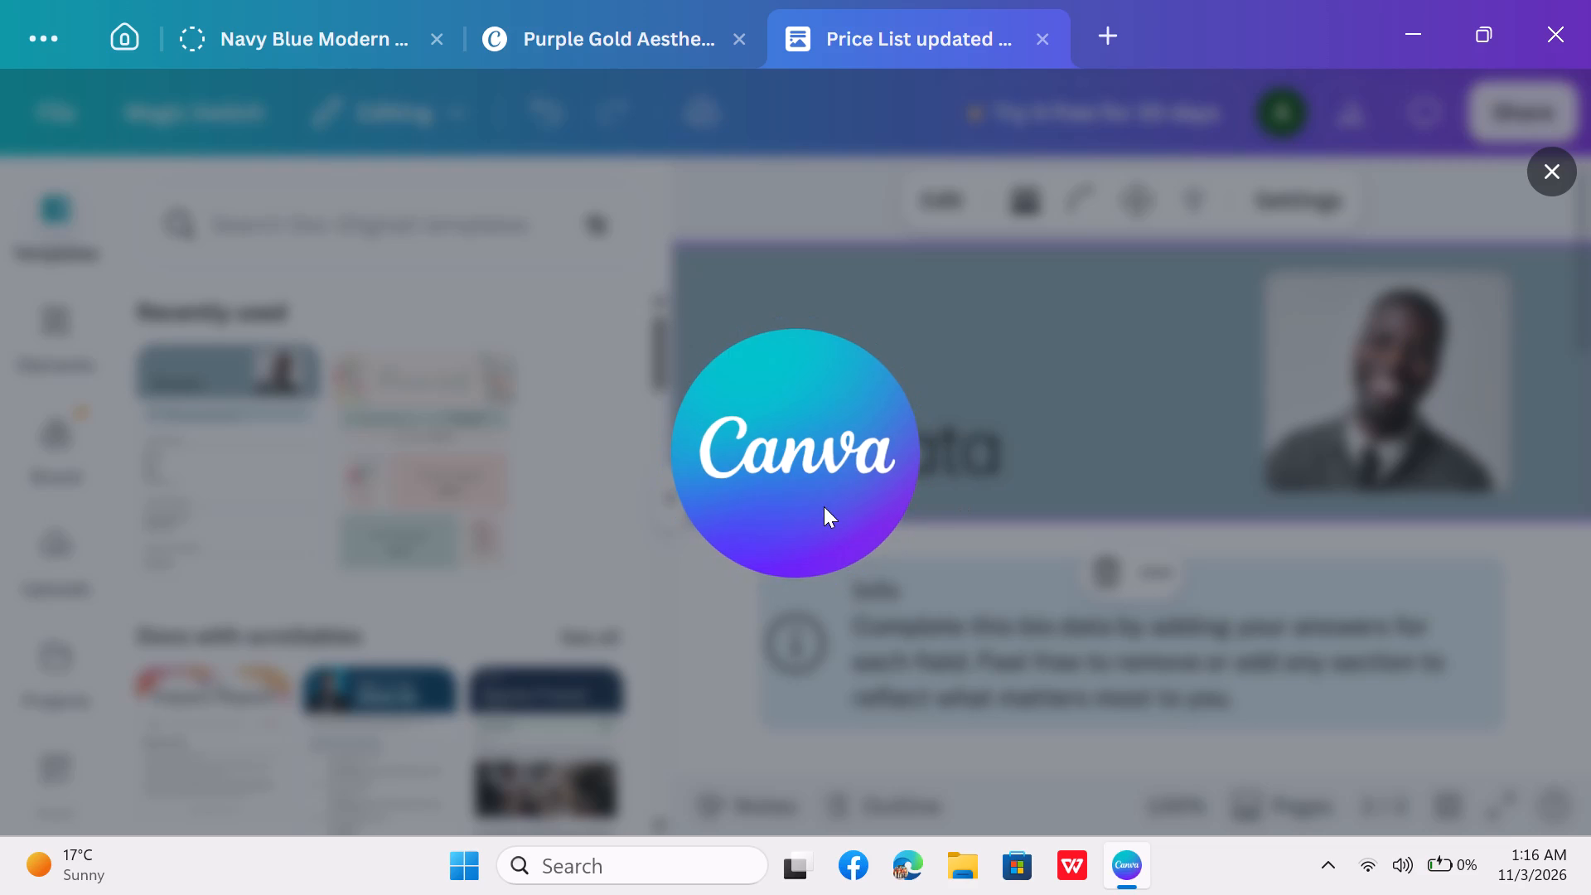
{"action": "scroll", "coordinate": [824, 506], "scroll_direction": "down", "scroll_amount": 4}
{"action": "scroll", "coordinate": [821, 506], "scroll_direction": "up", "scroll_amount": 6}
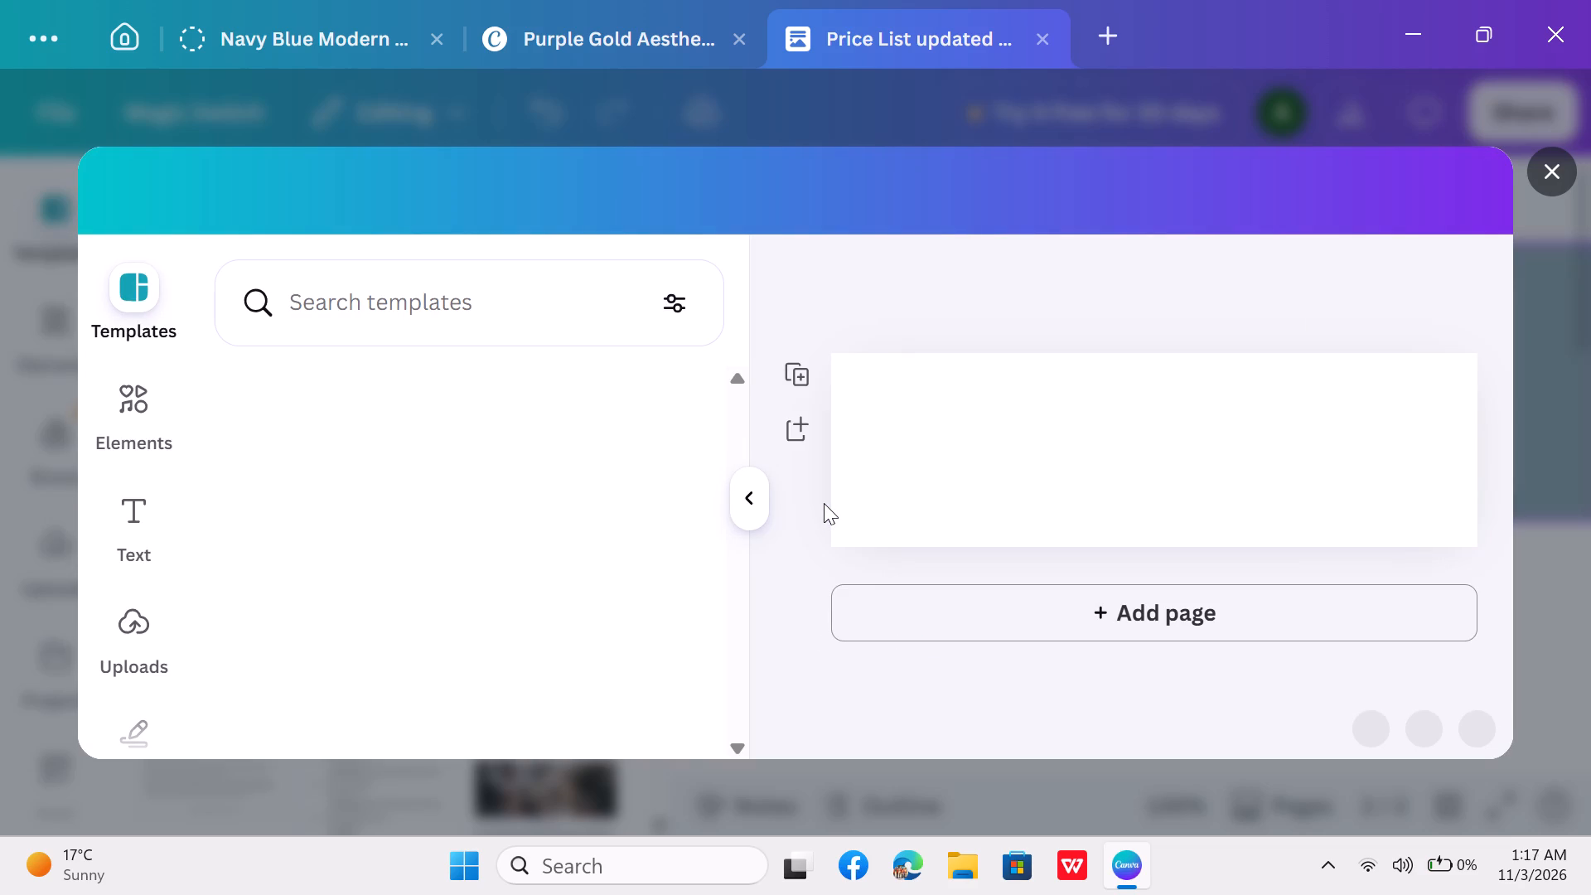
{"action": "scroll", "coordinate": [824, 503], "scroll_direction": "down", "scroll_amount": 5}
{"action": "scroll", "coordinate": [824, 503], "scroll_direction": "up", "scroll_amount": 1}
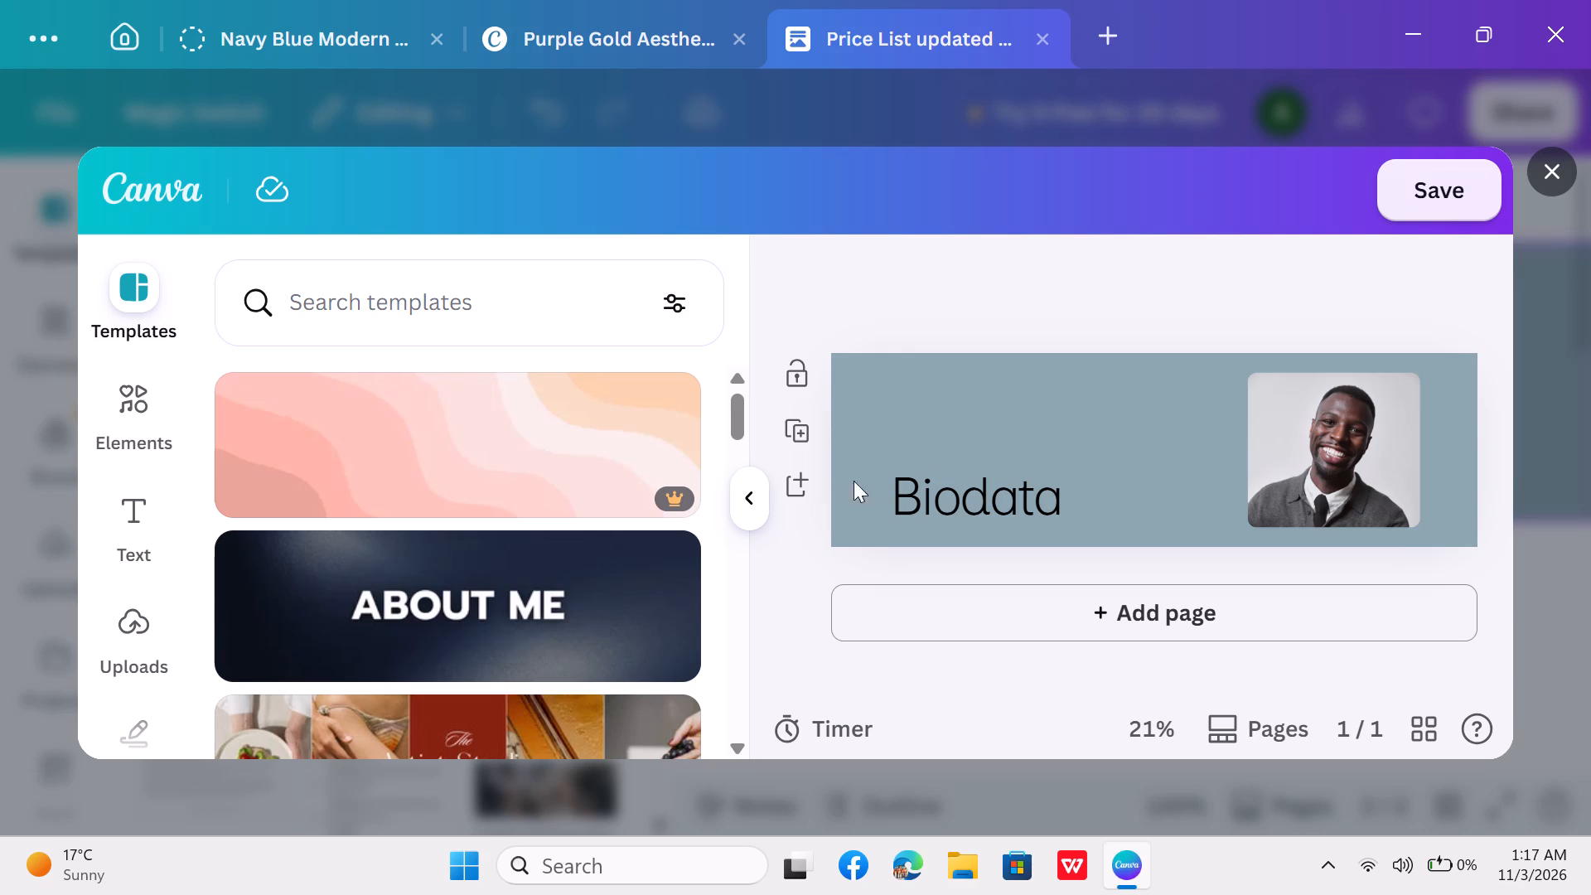
Browse the banner templates available for the Biodata banner design.
{"action": "scroll", "coordinate": [1008, 378], "scroll_direction": "down", "scroll_amount": 10}
{"action": "scroll", "coordinate": [660, 554], "scroll_direction": "down", "scroll_amount": 2}
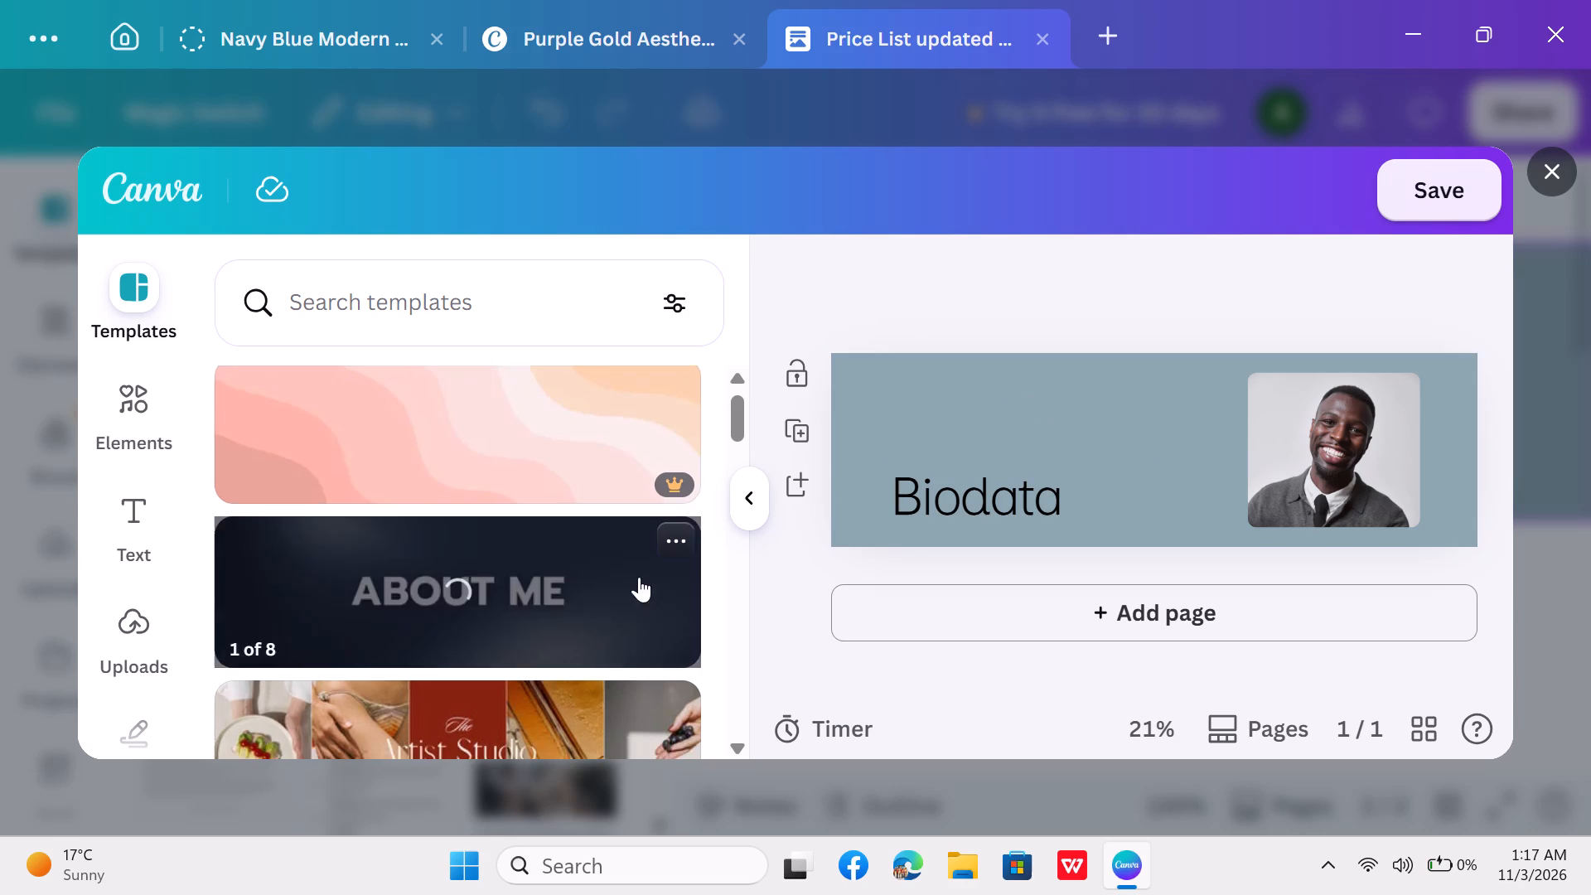
{"action": "scroll", "coordinate": [639, 577], "scroll_direction": "down", "scroll_amount": 3}
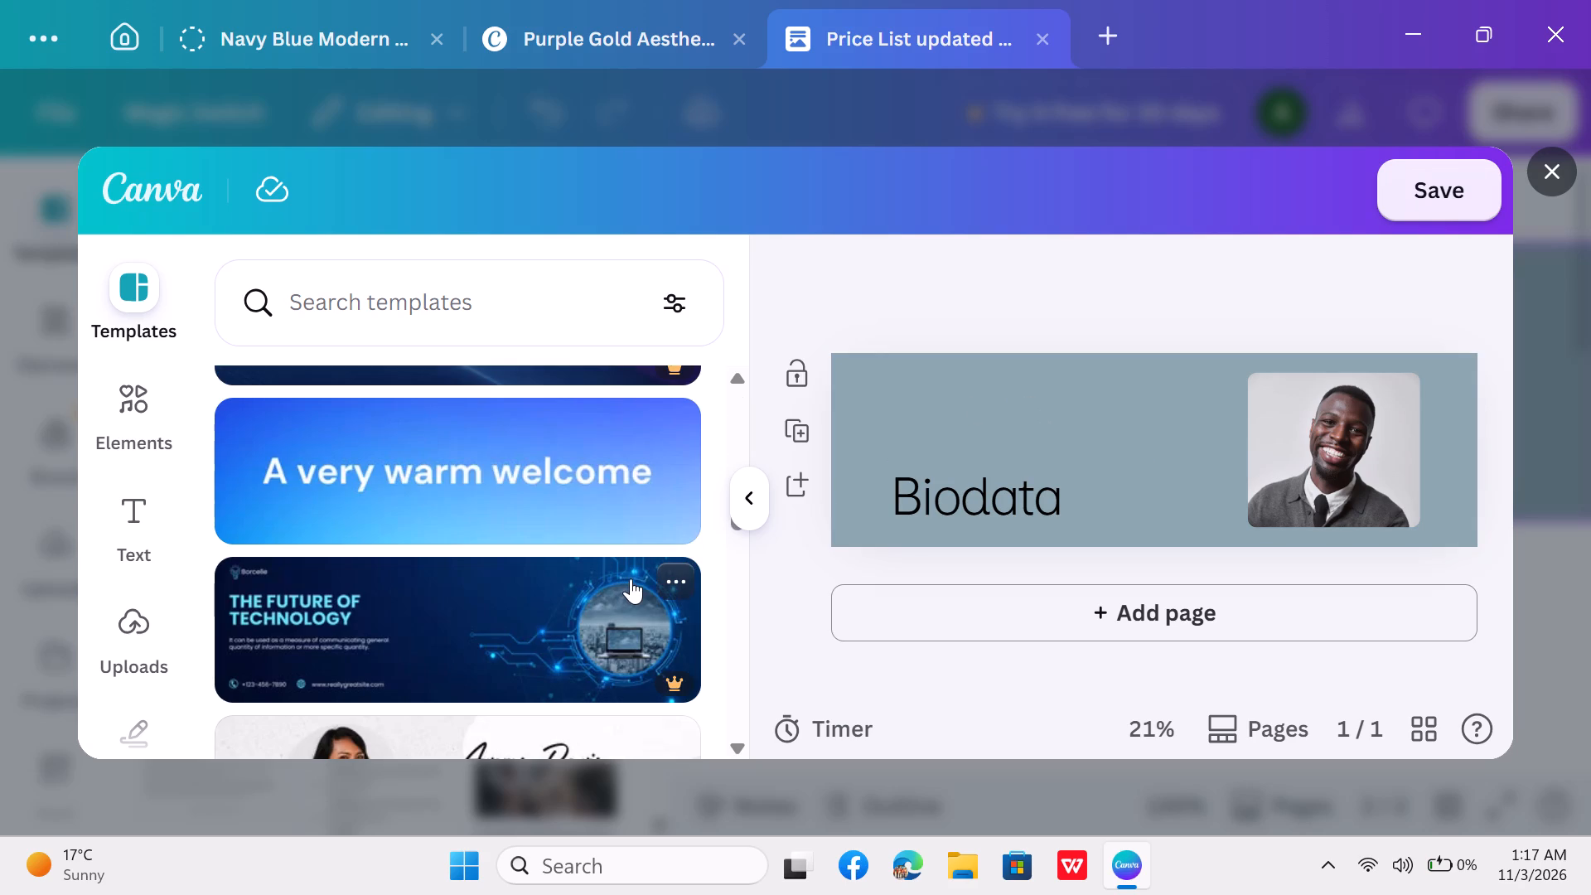
{"action": "scroll", "coordinate": [631, 578], "scroll_direction": "down", "scroll_amount": 3}
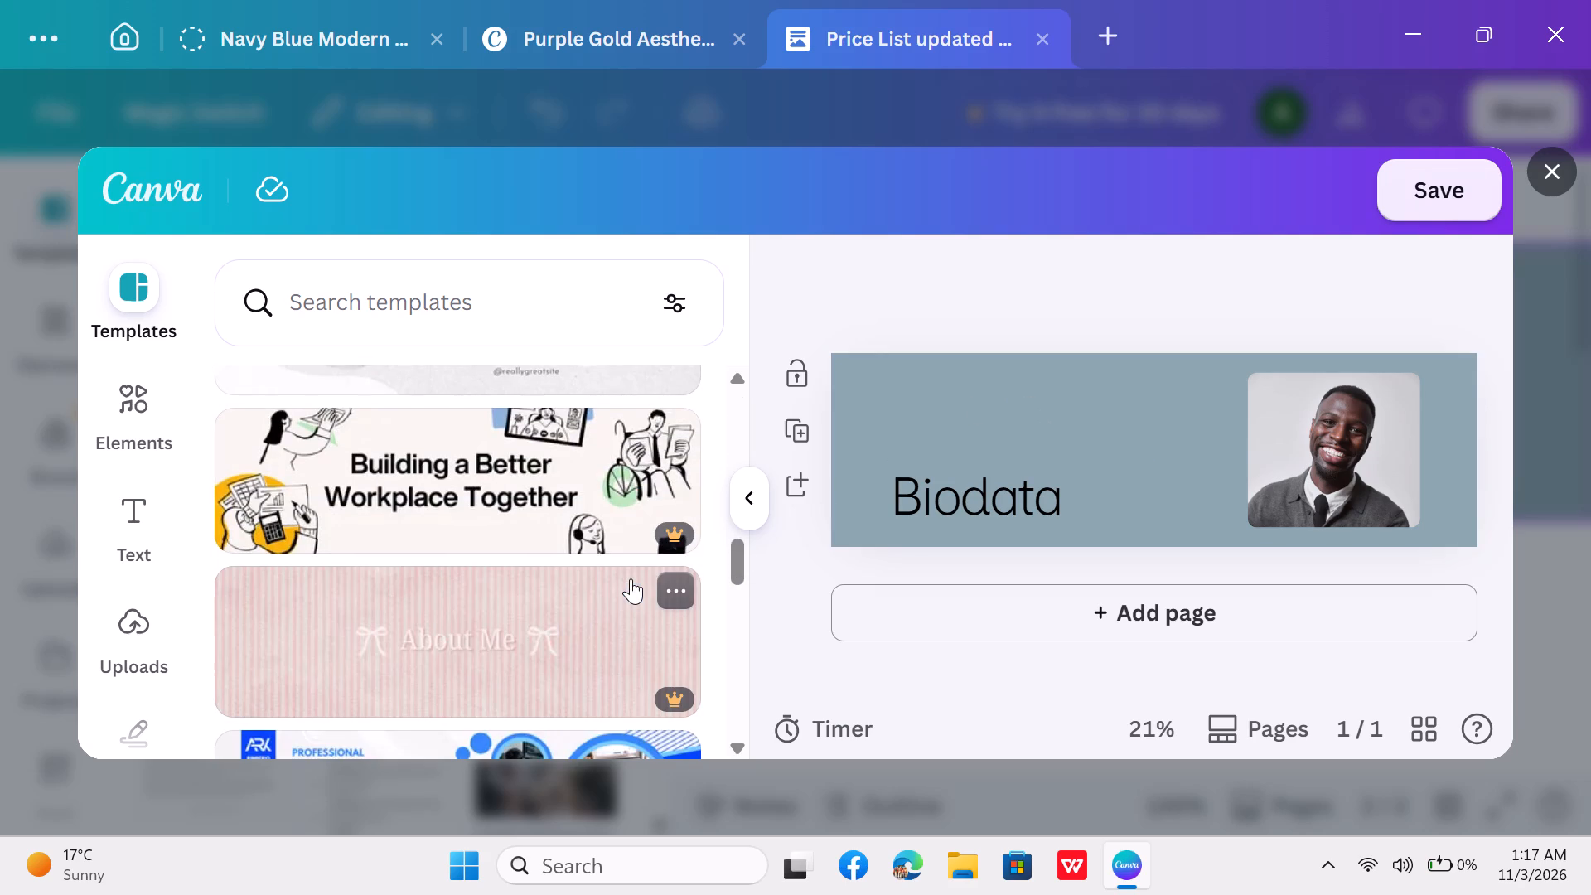
{"action": "scroll", "coordinate": [631, 578], "scroll_direction": "up", "scroll_amount": 1}
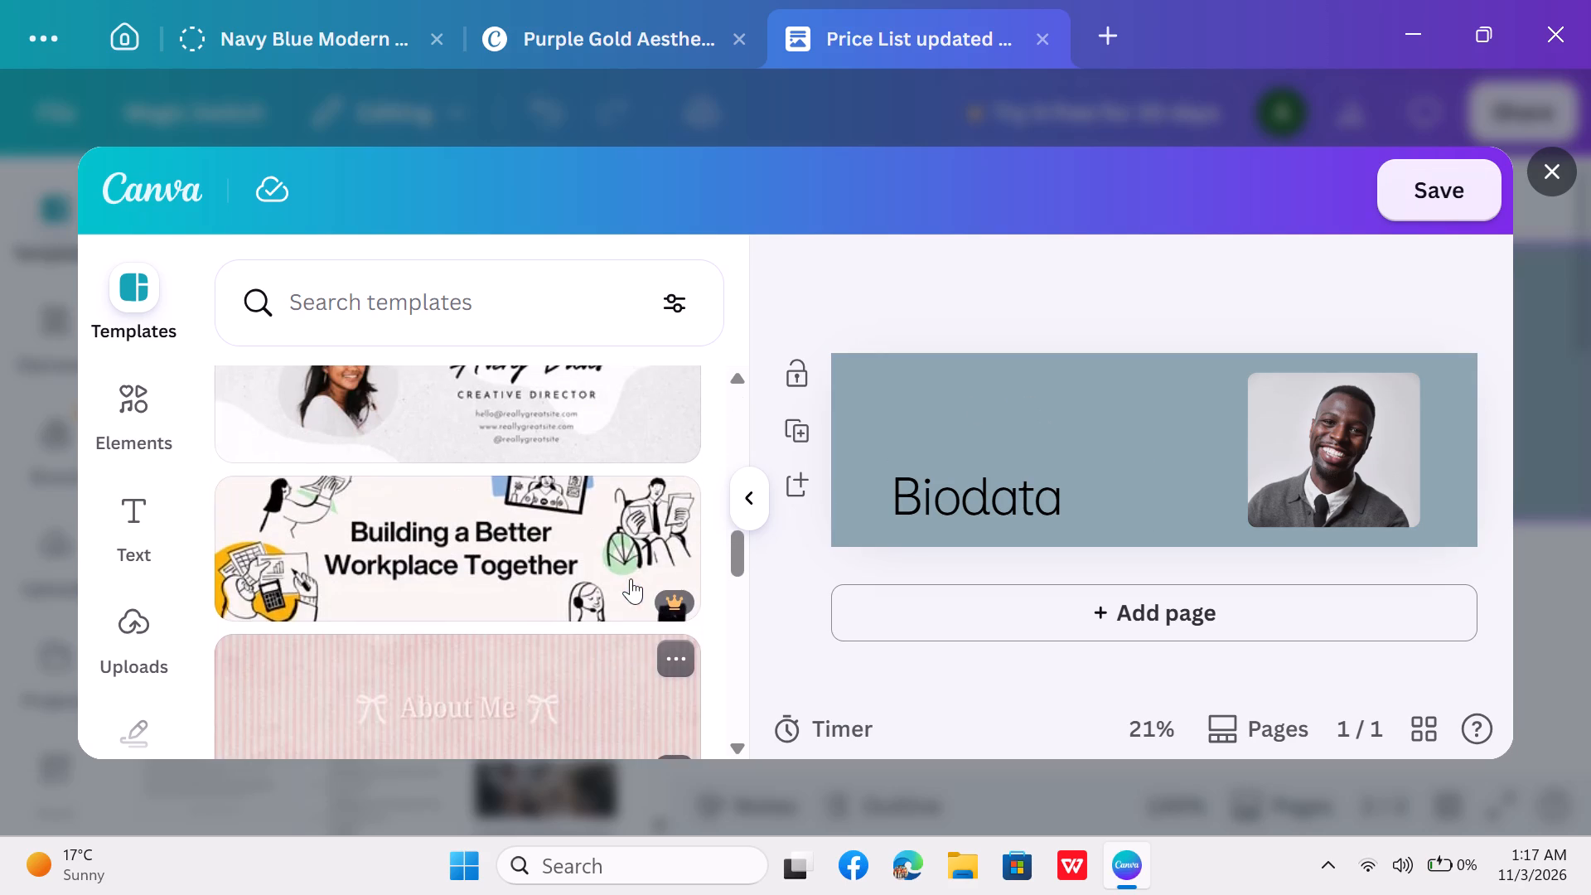
{"action": "scroll", "coordinate": [631, 578], "scroll_direction": "down", "scroll_amount": 6}
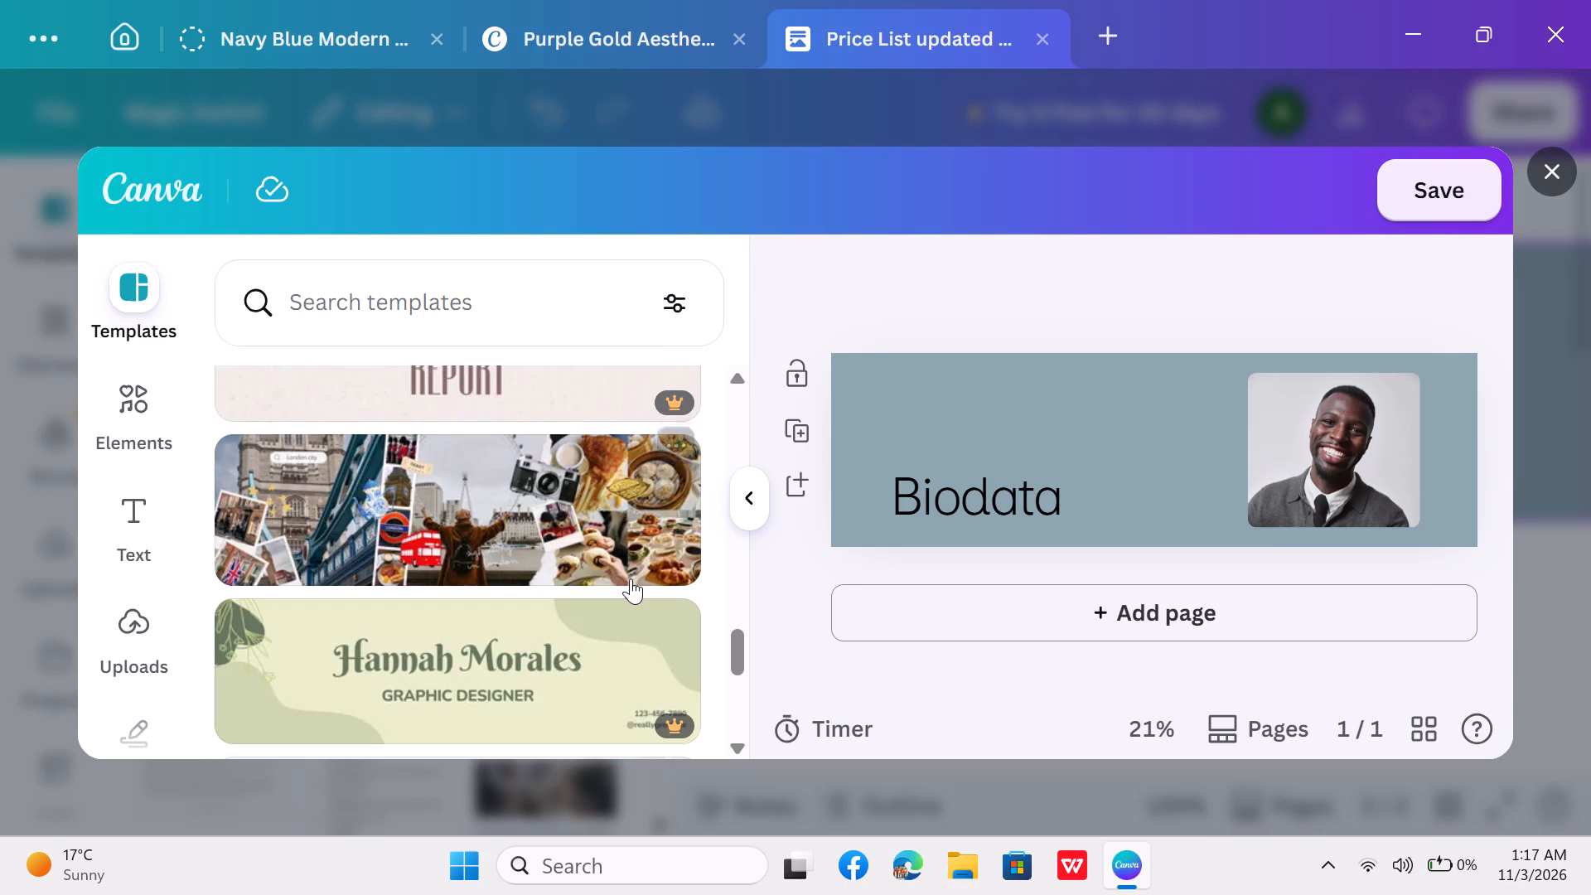
{"action": "scroll", "coordinate": [631, 578], "scroll_direction": "down", "scroll_amount": 4}
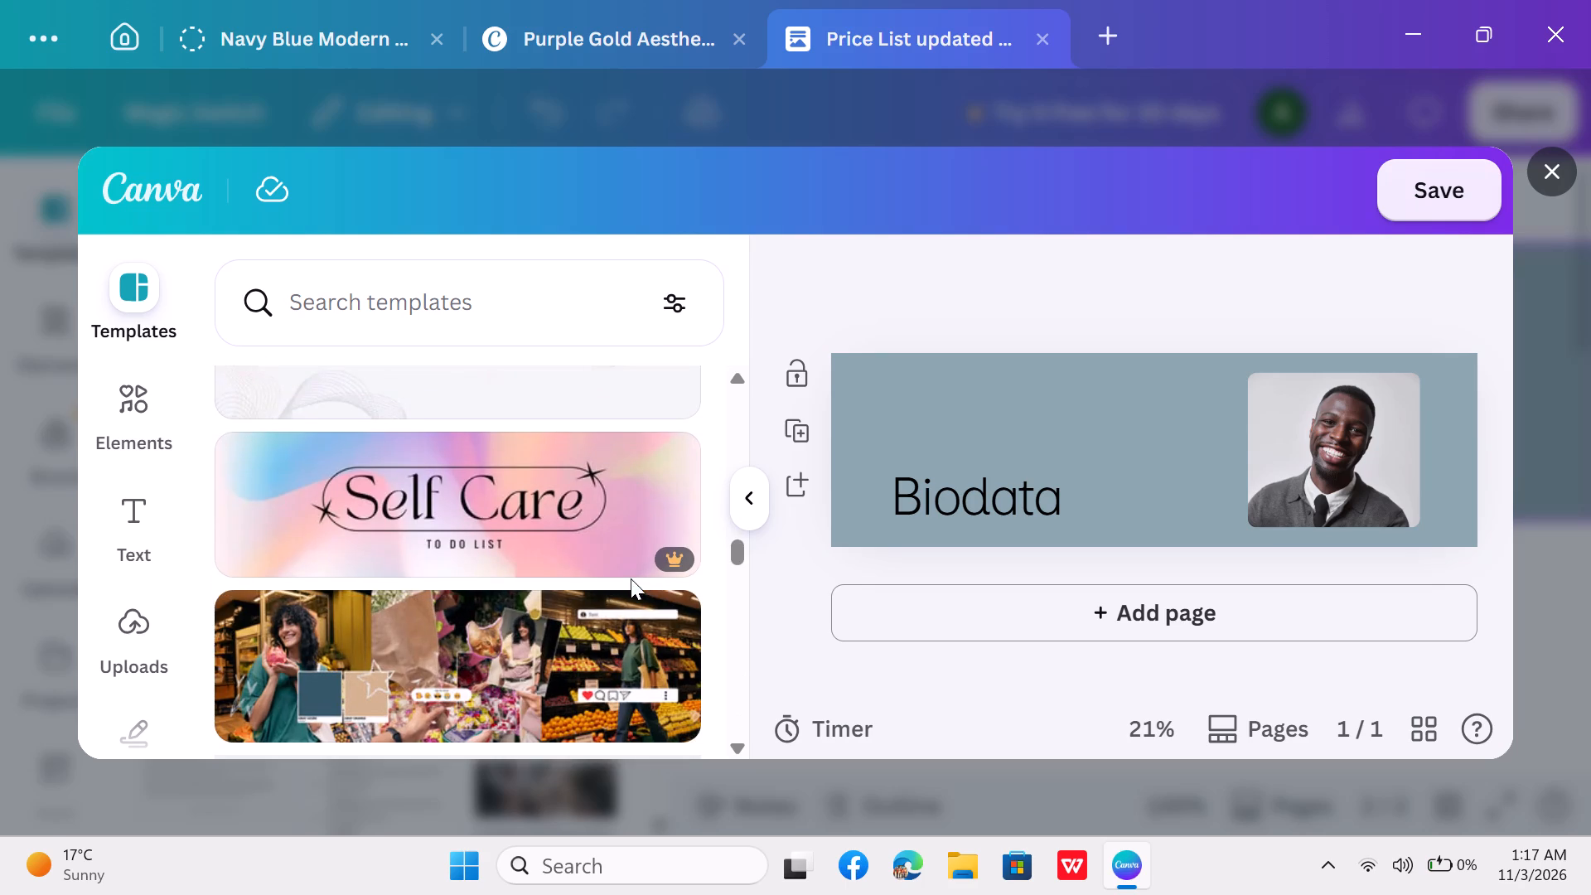
{"action": "scroll", "coordinate": [631, 578], "scroll_direction": "down", "scroll_amount": 6}
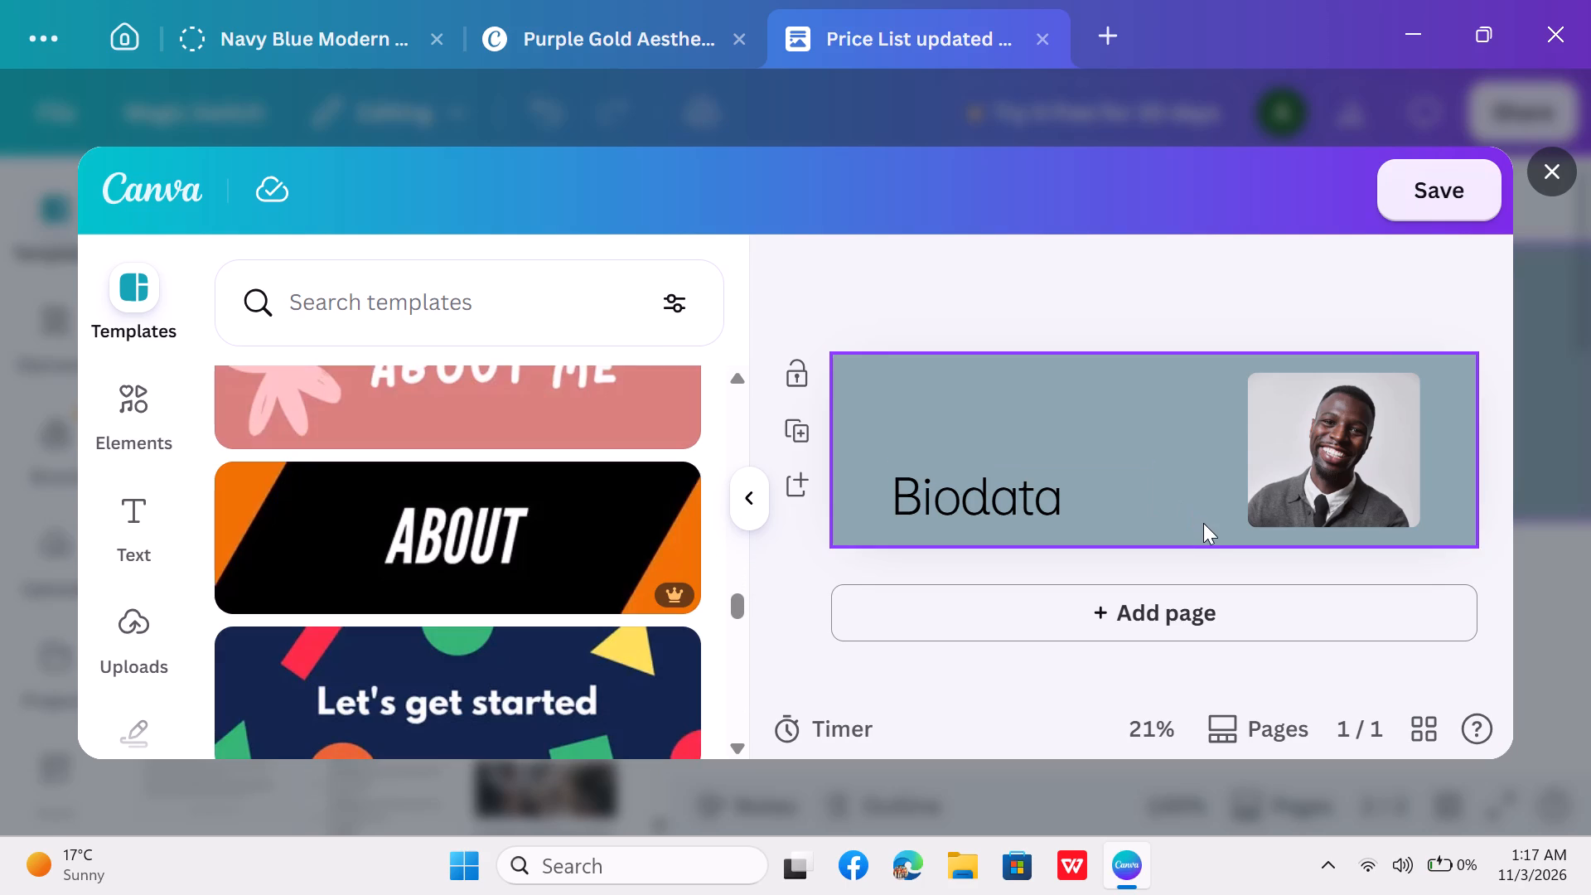
{"action": "scroll", "coordinate": [1207, 527], "scroll_direction": "down", "scroll_amount": 3}
{"action": "scroll", "coordinate": [1210, 533], "scroll_direction": "up", "scroll_amount": 8}
Browse the stock photos offered as a replacement for the portrait in the Biodata banner.
{"action": "left_click_drag", "start_coordinate": [1335, 460], "coordinate": [1333, 440]}
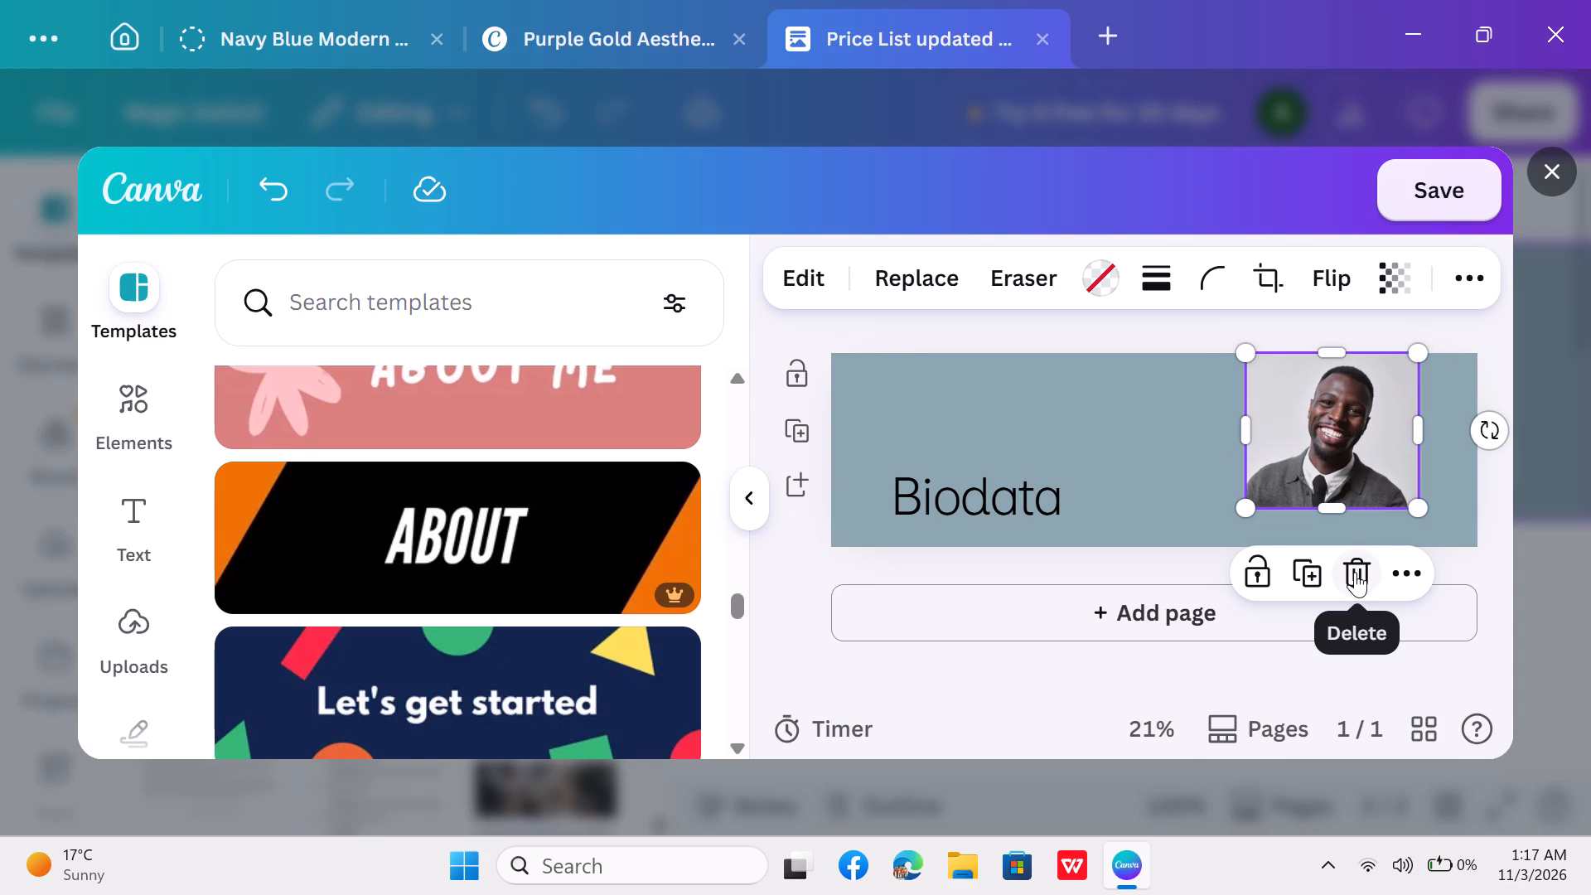
{"action": "left_click", "coordinate": [936, 271]}
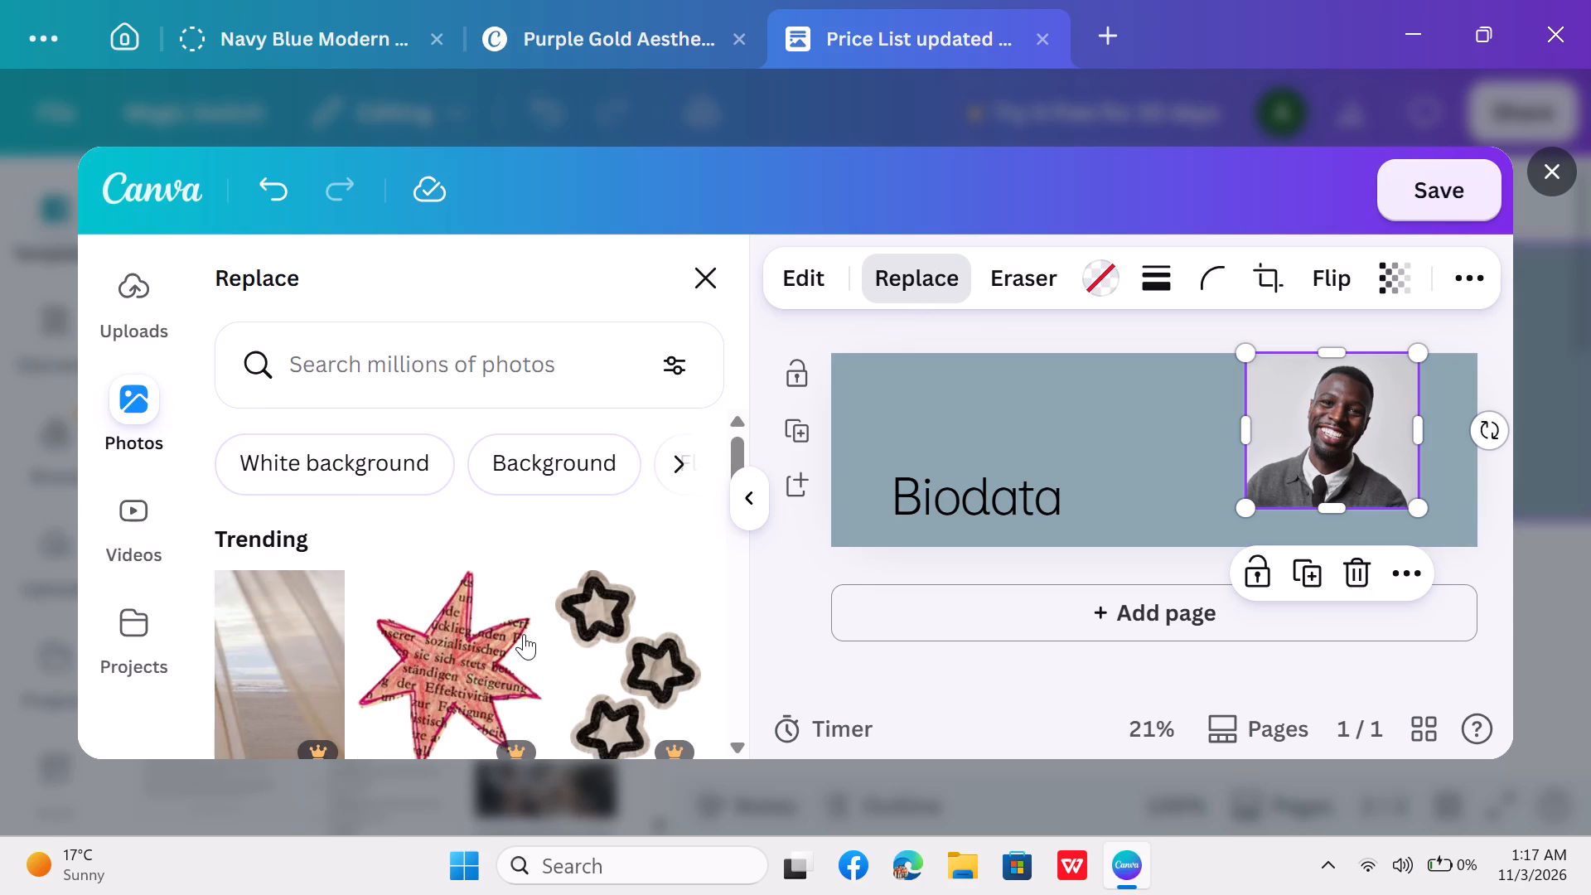
{"action": "scroll", "coordinate": [524, 634], "scroll_direction": "down", "scroll_amount": 4}
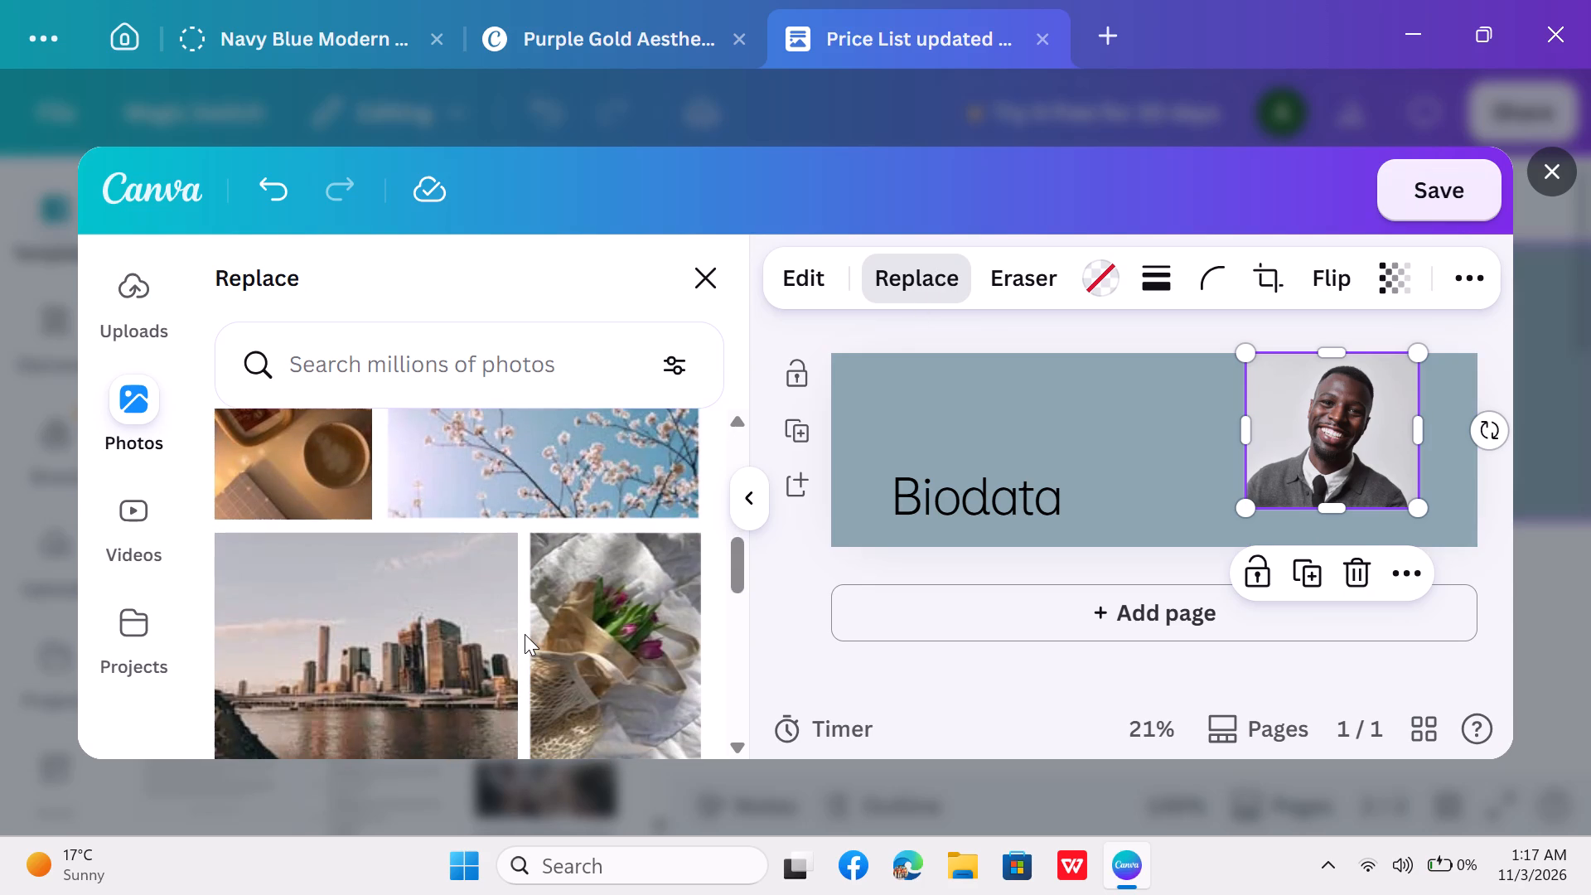
{"action": "scroll", "coordinate": [525, 634], "scroll_direction": "down", "scroll_amount": 3}
{"action": "scroll", "coordinate": [525, 634], "scroll_direction": "up", "scroll_amount": 5}
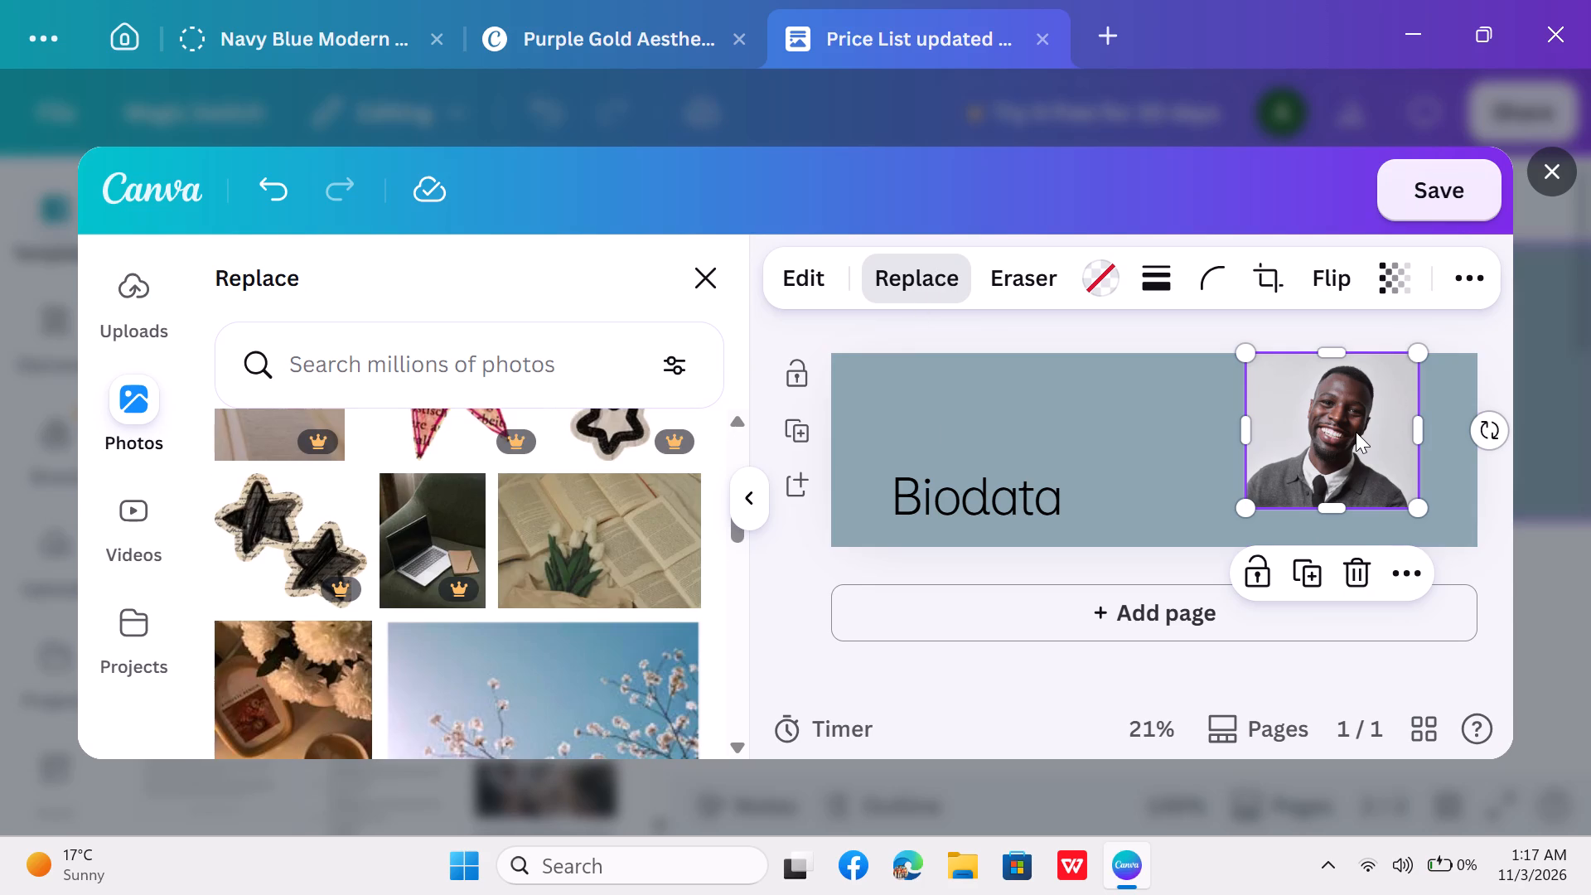
Delete the portrait image from the banner while keeping its empty photo frame.
{"action": "left_click", "coordinate": [1356, 565]}
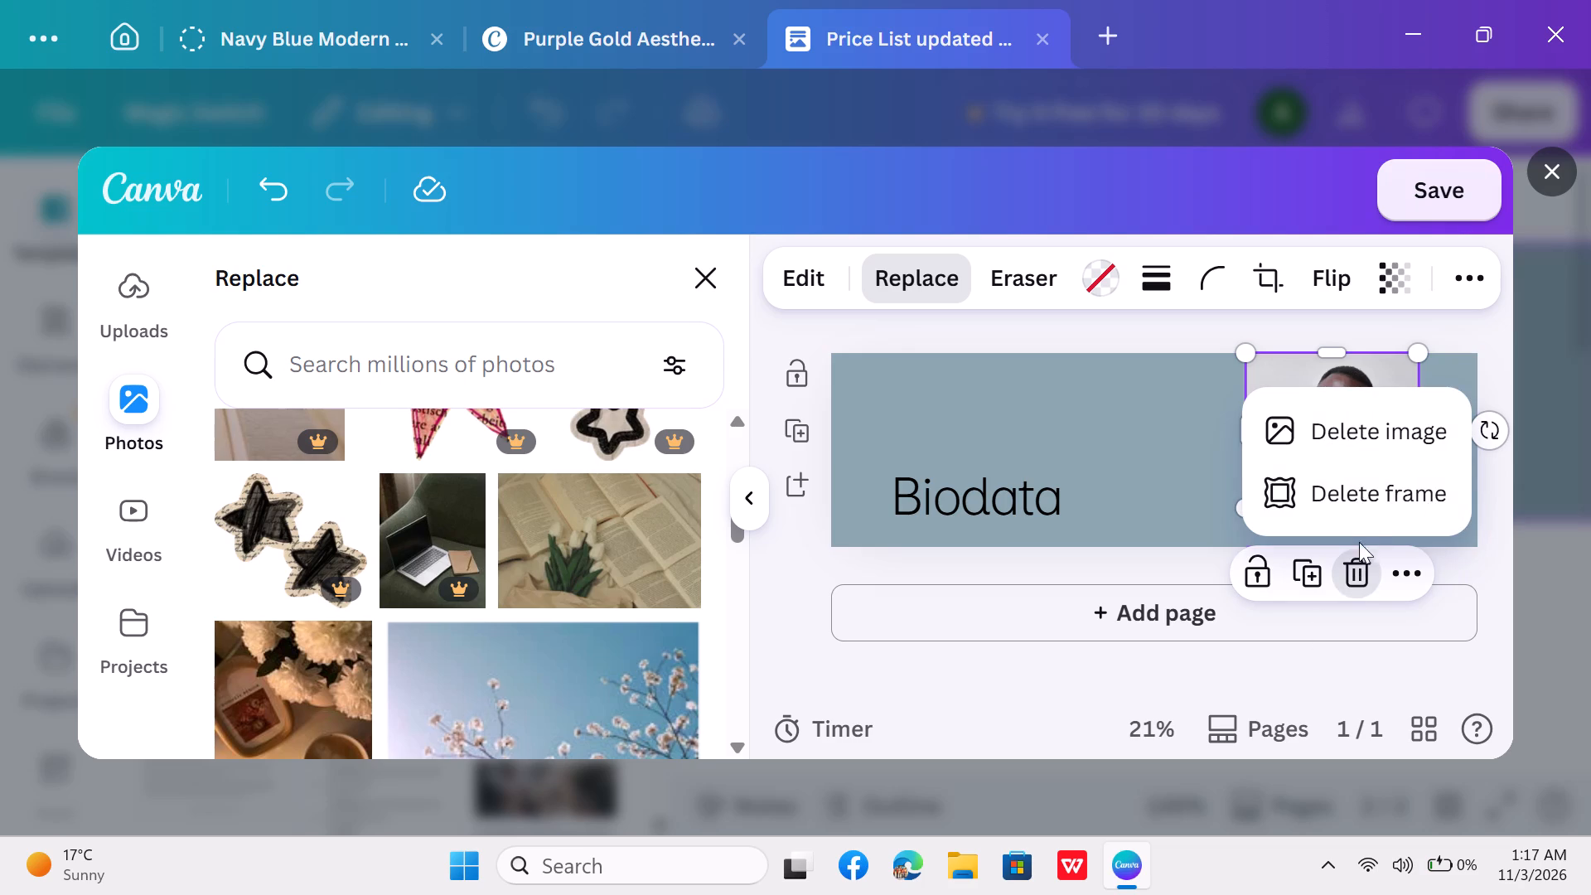
{"action": "left_click", "coordinate": [1376, 427]}
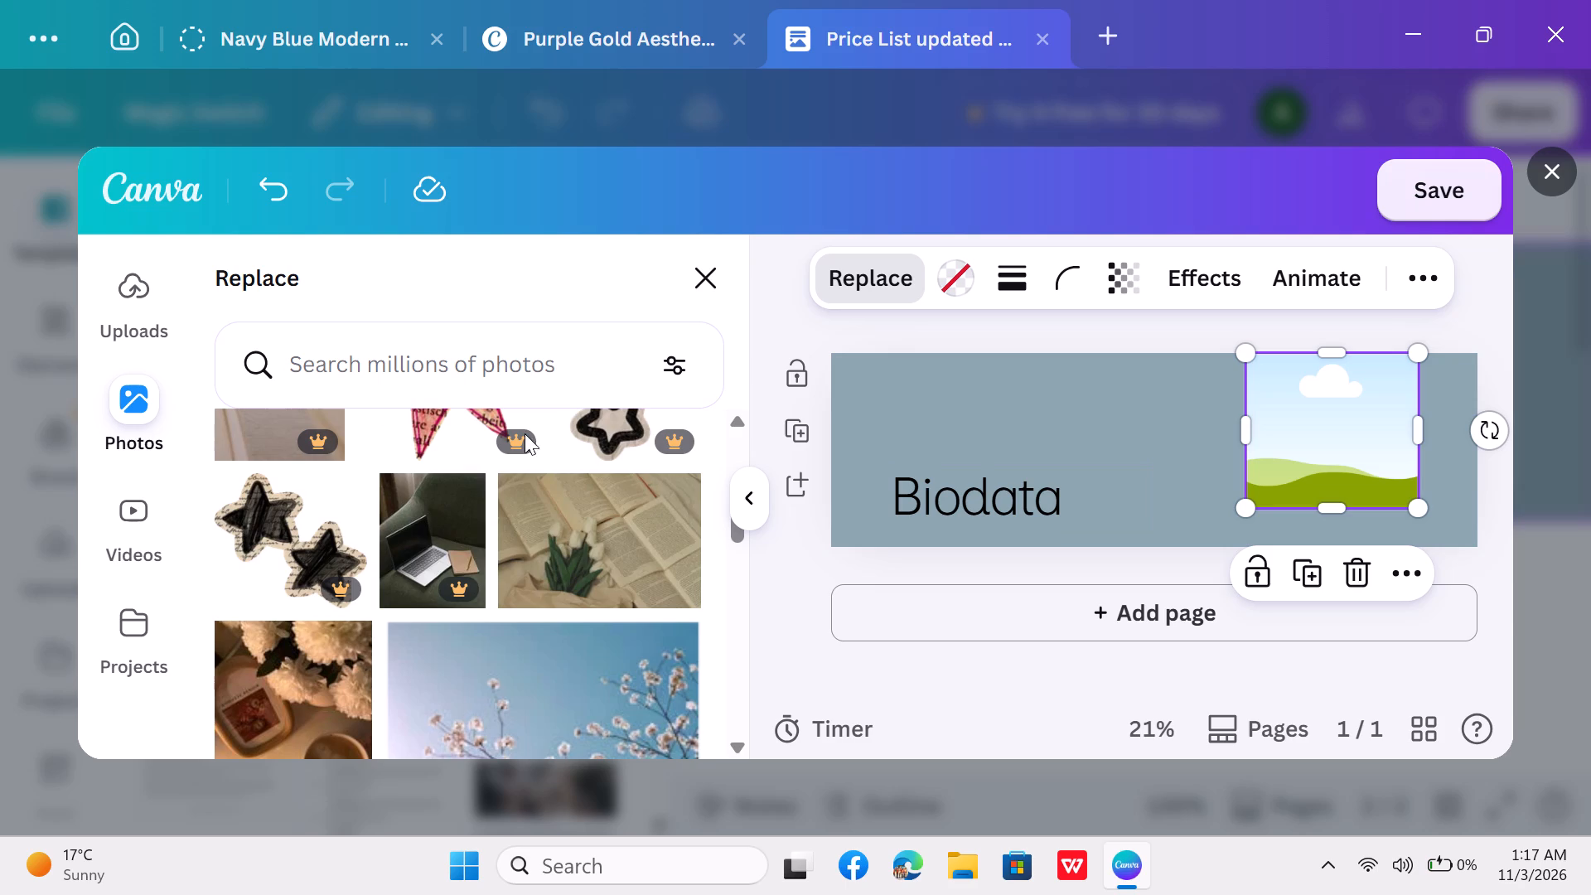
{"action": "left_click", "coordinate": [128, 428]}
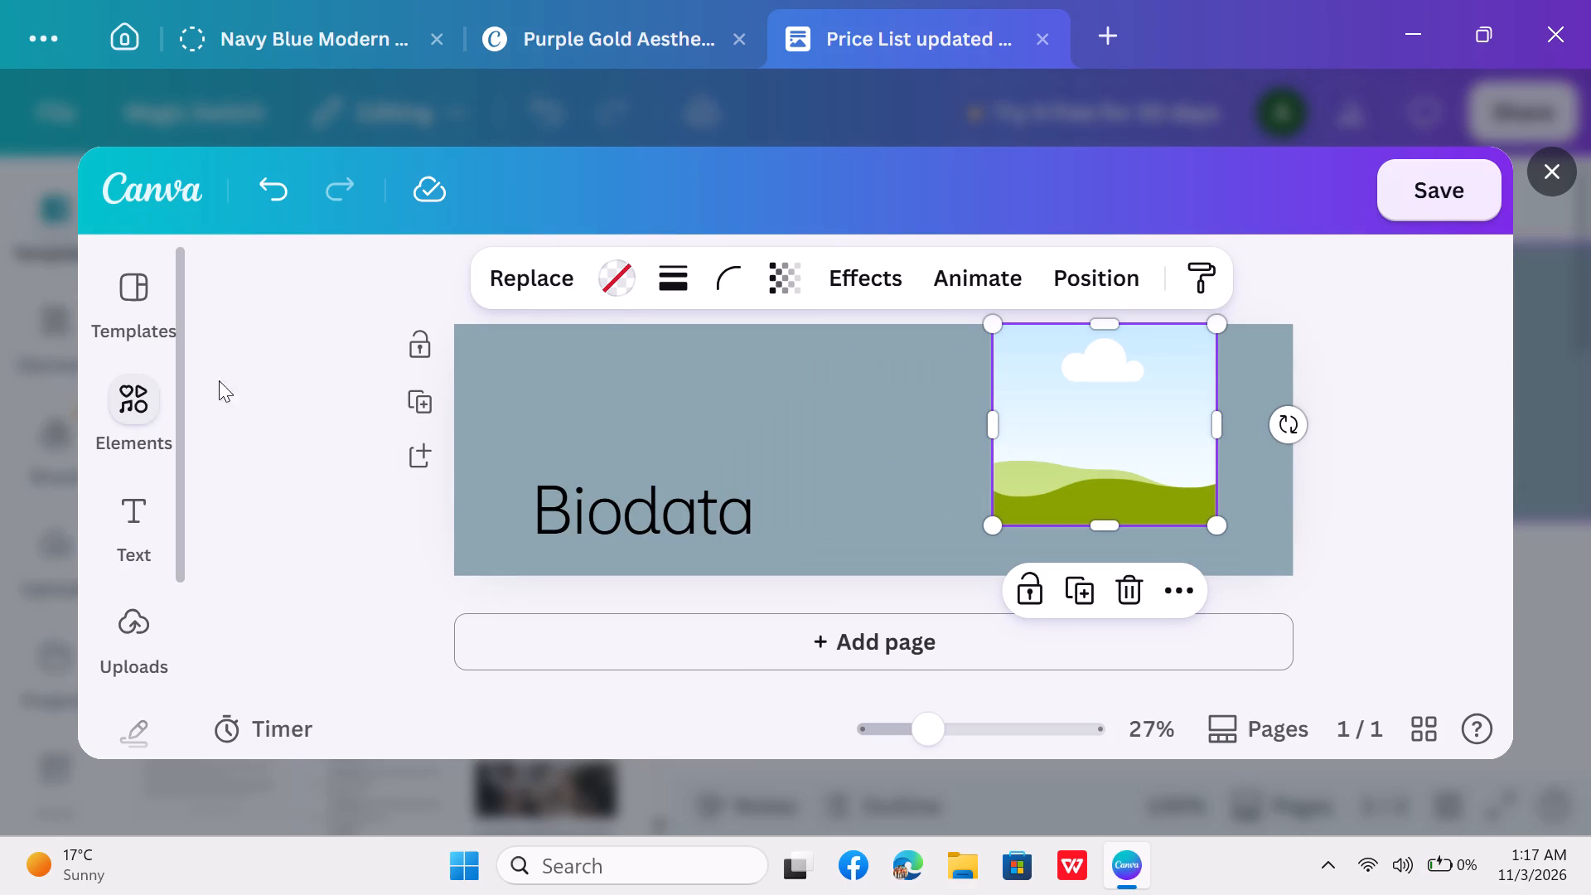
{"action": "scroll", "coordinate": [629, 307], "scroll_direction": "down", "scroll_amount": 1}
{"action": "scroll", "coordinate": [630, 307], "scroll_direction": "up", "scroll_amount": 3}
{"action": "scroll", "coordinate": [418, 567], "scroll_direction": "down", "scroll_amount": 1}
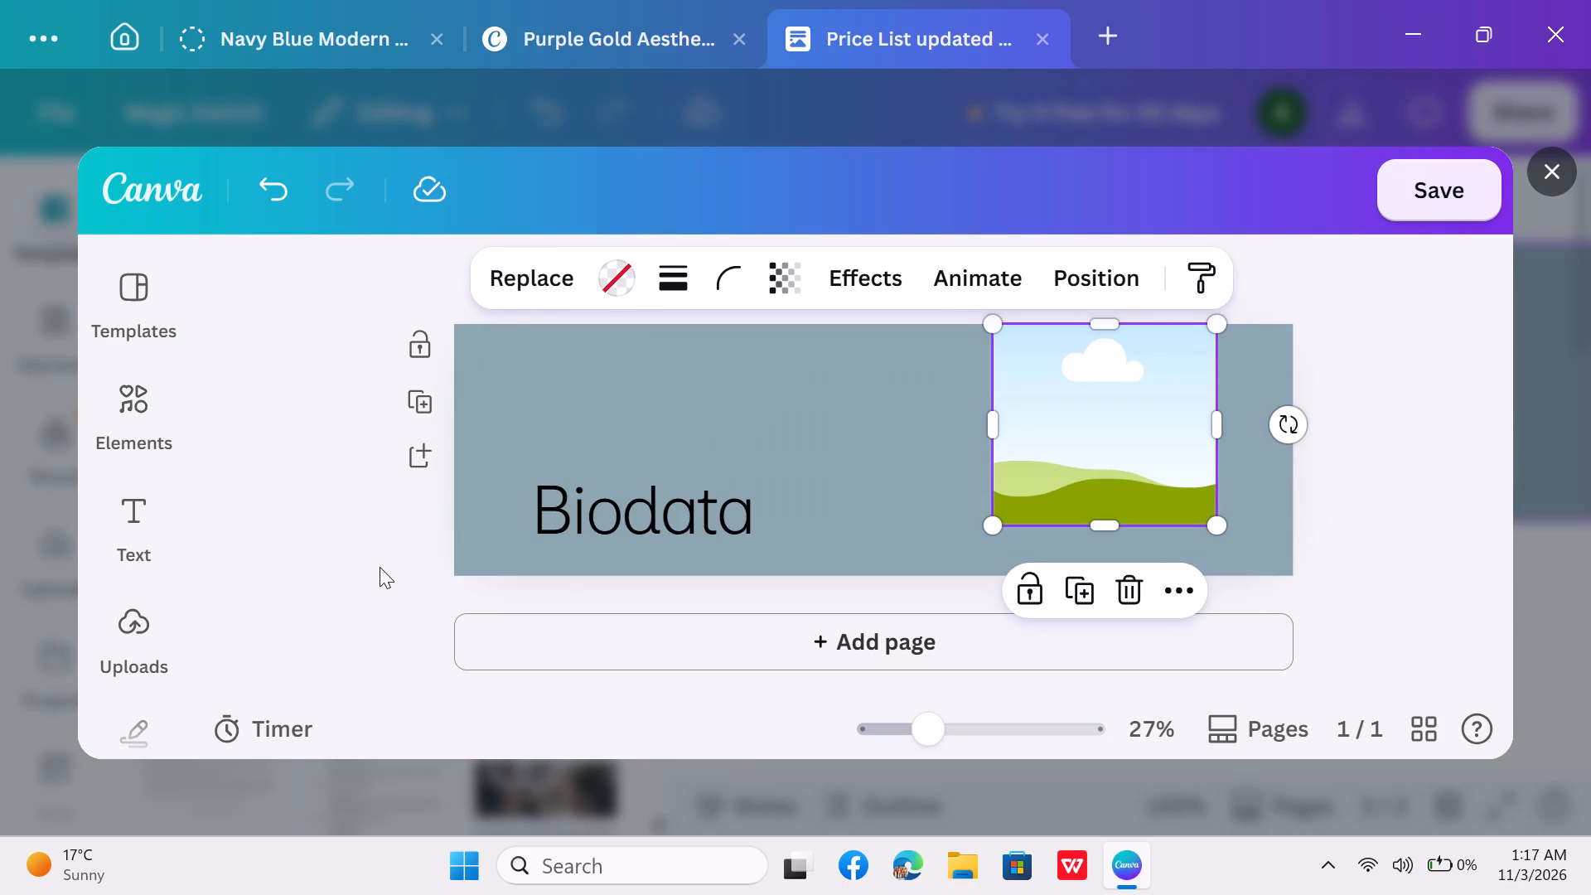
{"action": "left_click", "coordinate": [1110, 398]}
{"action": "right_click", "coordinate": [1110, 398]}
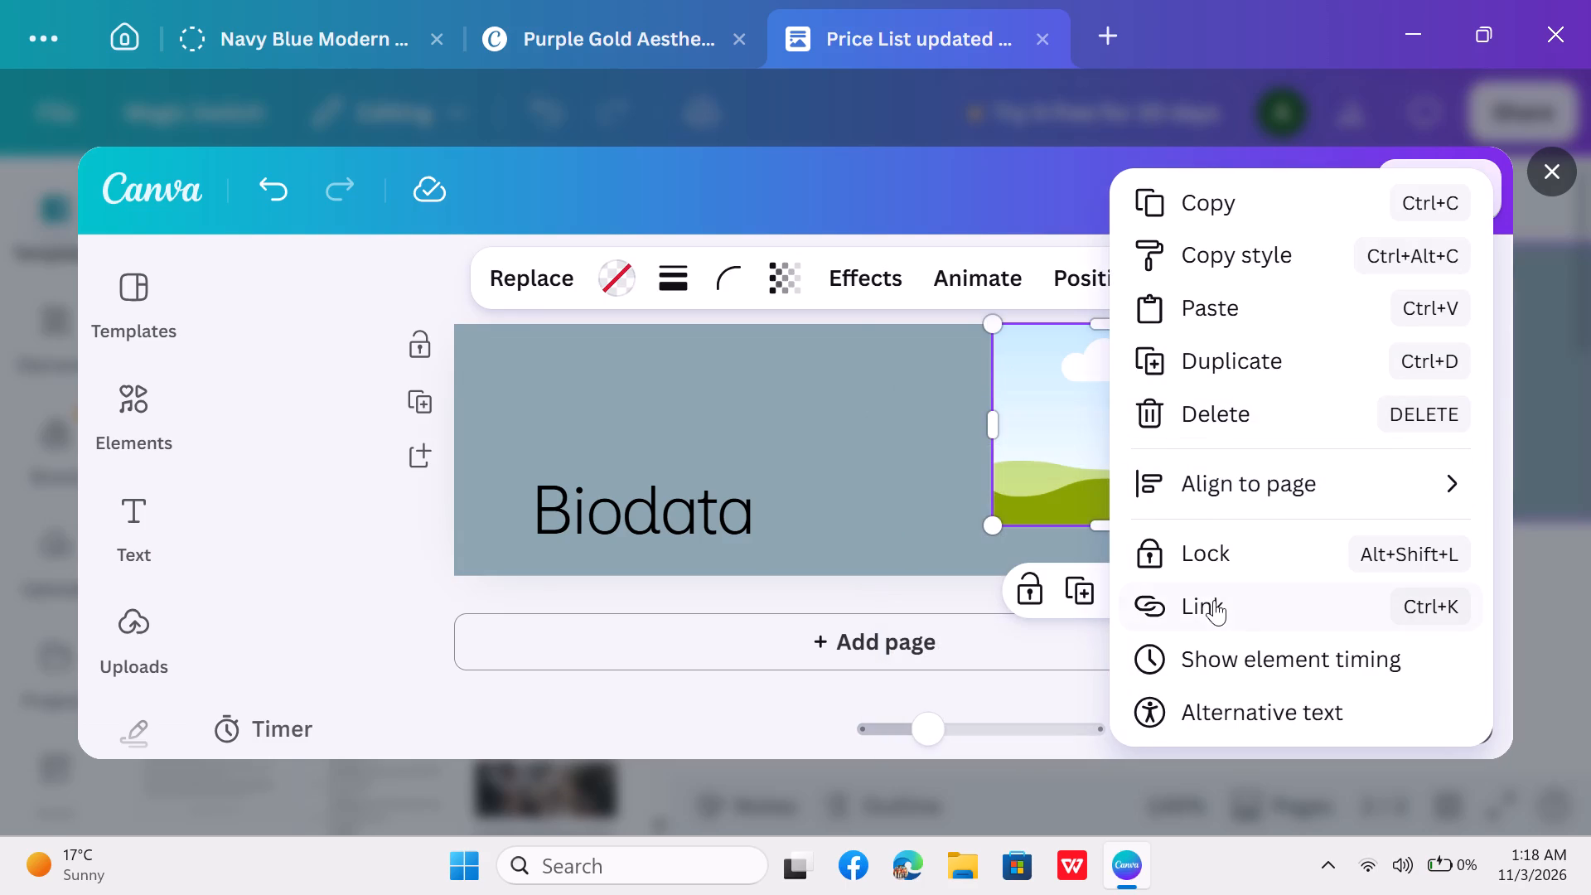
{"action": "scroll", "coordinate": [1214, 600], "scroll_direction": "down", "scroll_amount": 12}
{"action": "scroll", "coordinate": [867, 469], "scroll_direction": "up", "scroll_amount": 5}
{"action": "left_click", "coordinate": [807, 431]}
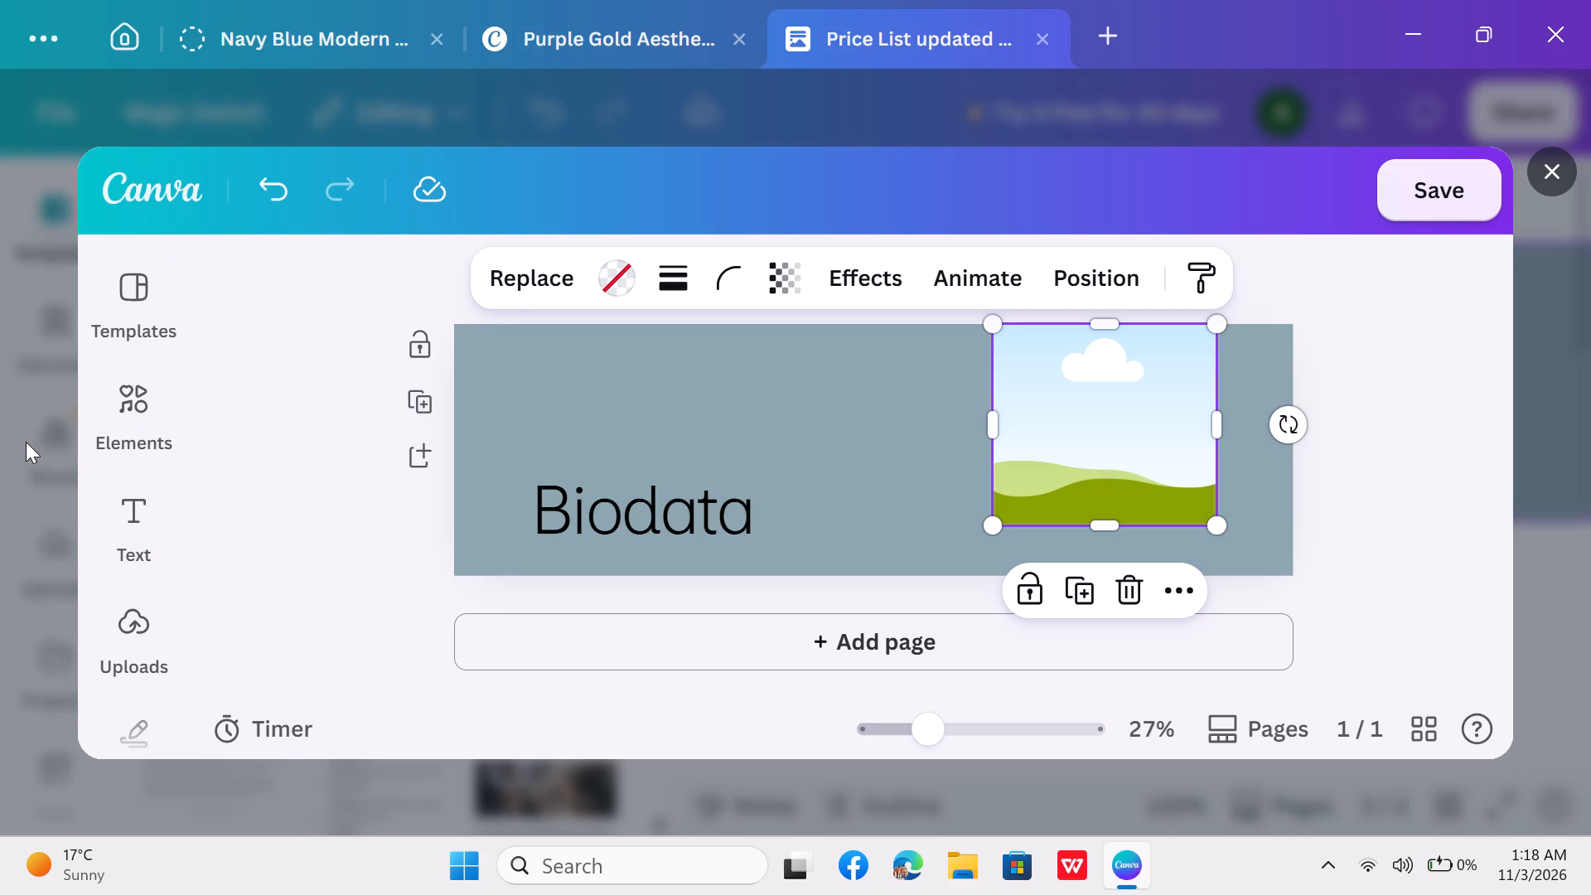
Fill the banner's empty photo frame with the uploaded black-and-white portrait of a person wearing a cap.
{"action": "scroll", "coordinate": [138, 480], "scroll_direction": "down", "scroll_amount": 7}
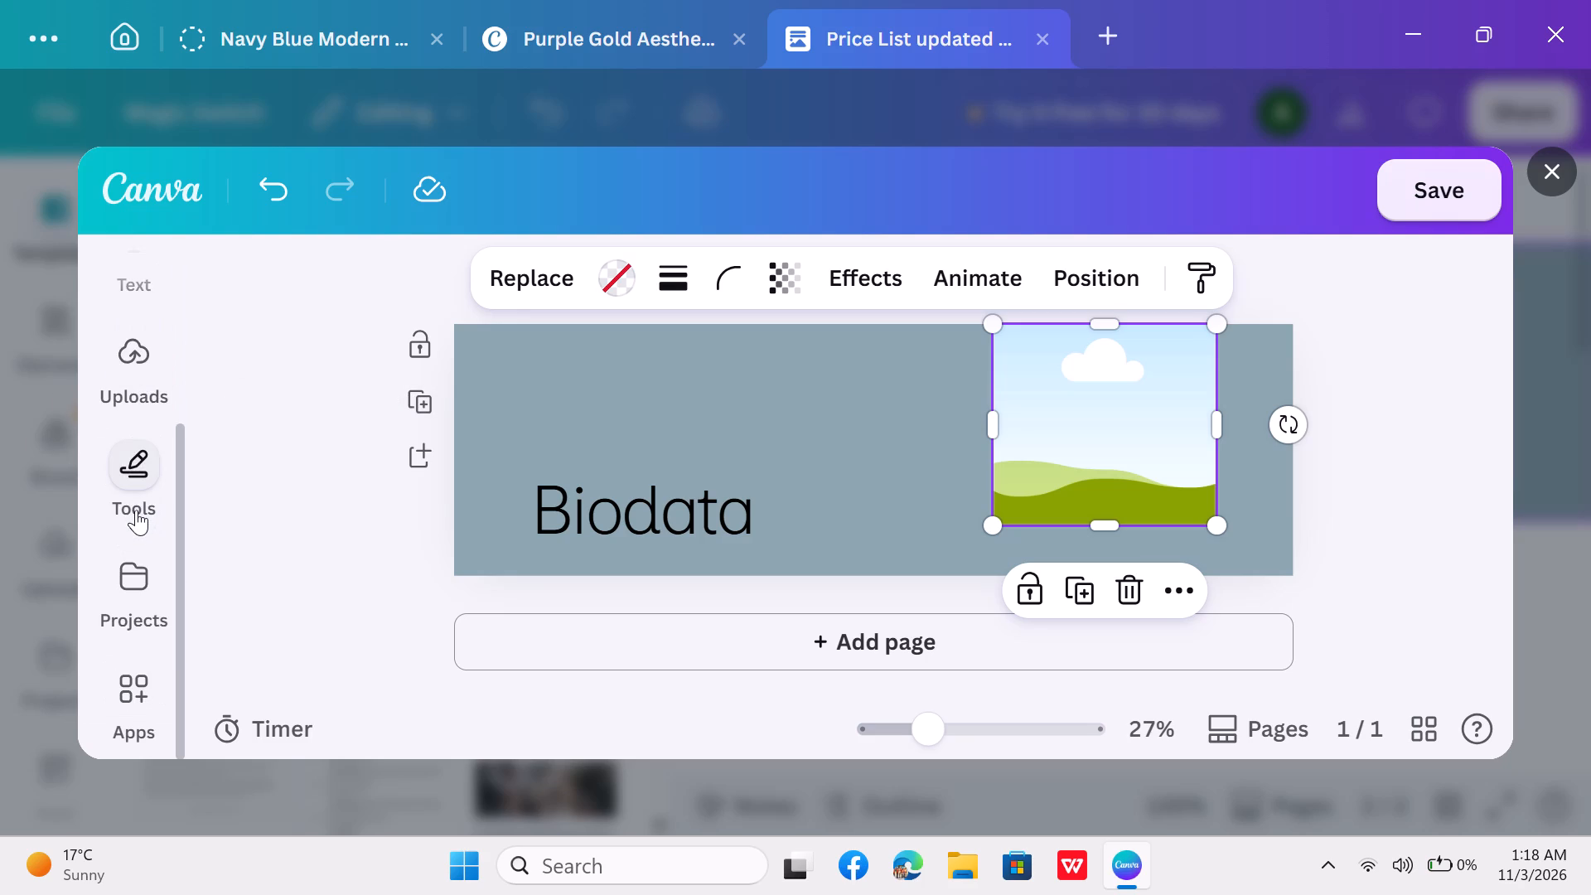
{"action": "scroll", "coordinate": [133, 366], "scroll_direction": "up", "scroll_amount": 1}
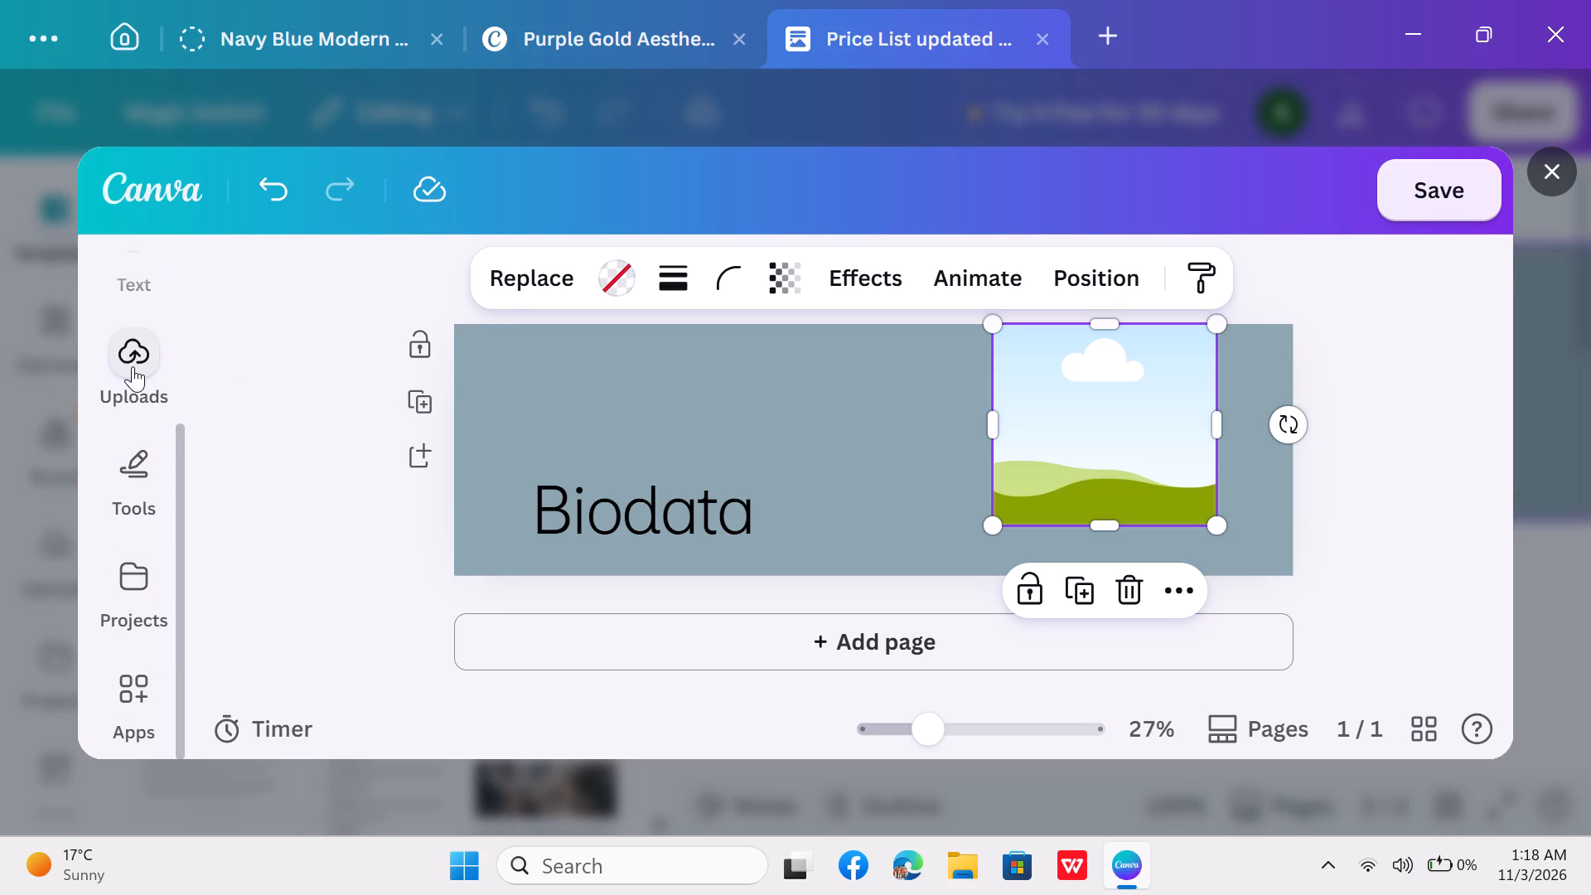
{"action": "left_click", "coordinate": [133, 366]}
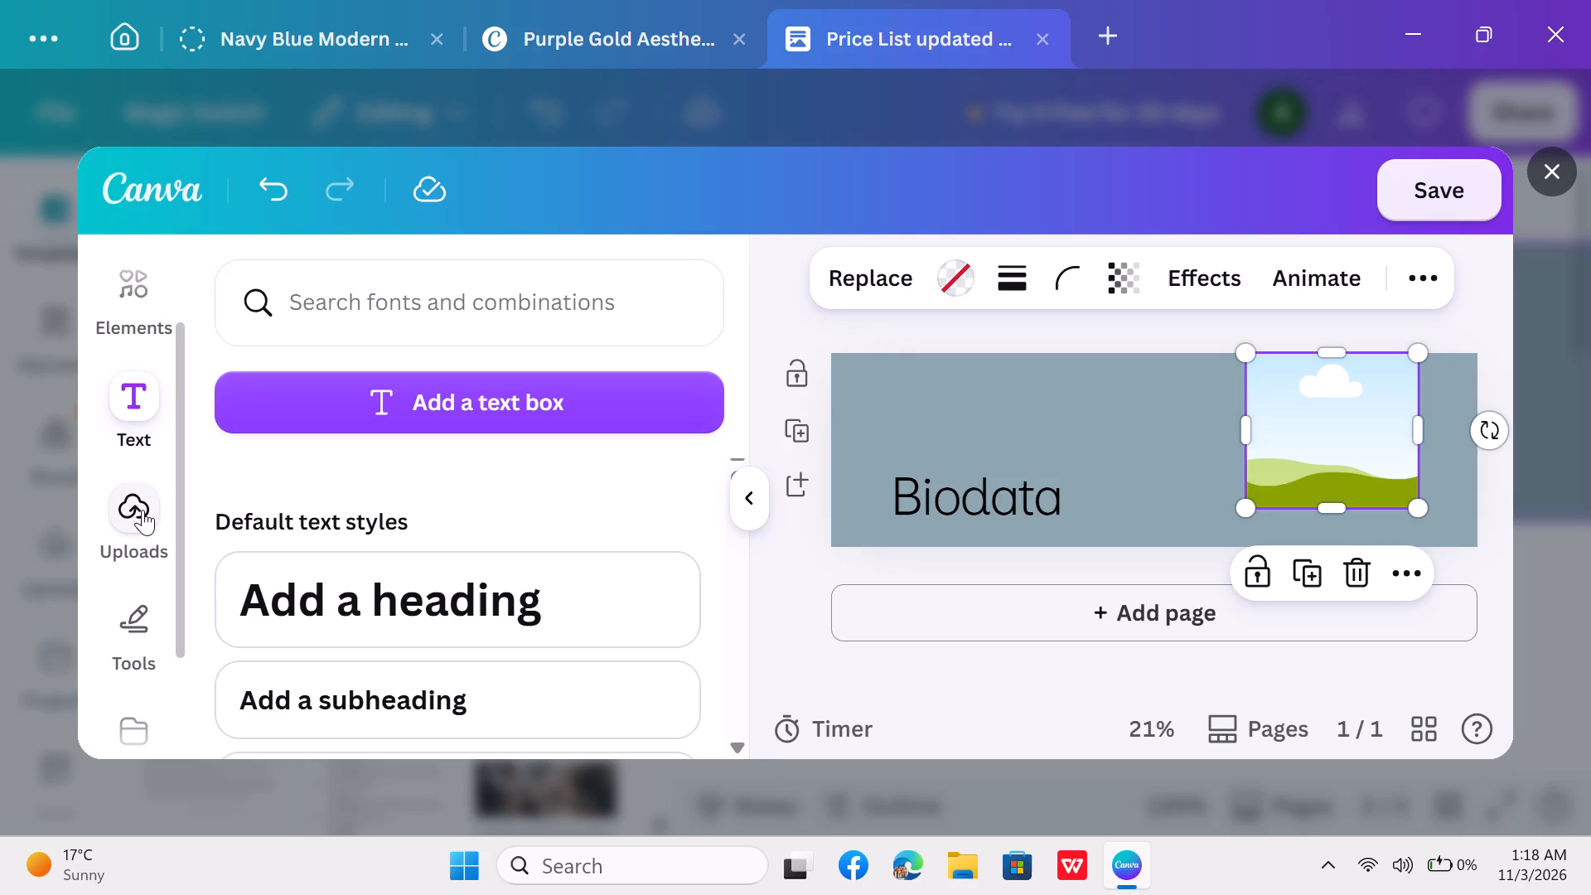
{"action": "left_click", "coordinate": [143, 510]}
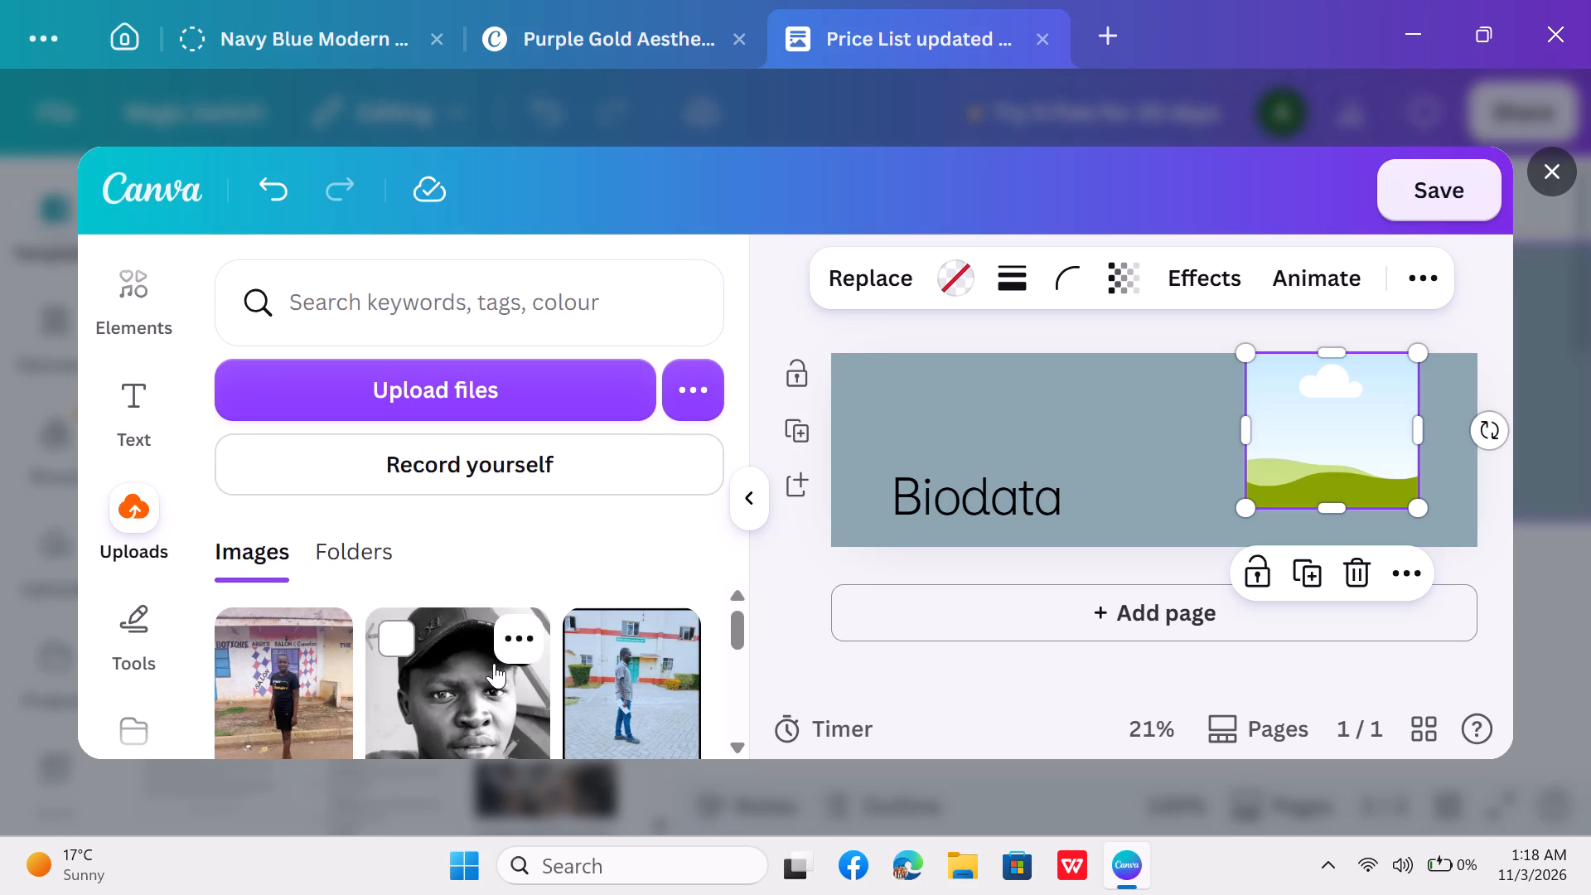
{"action": "right_click", "coordinate": [474, 679]}
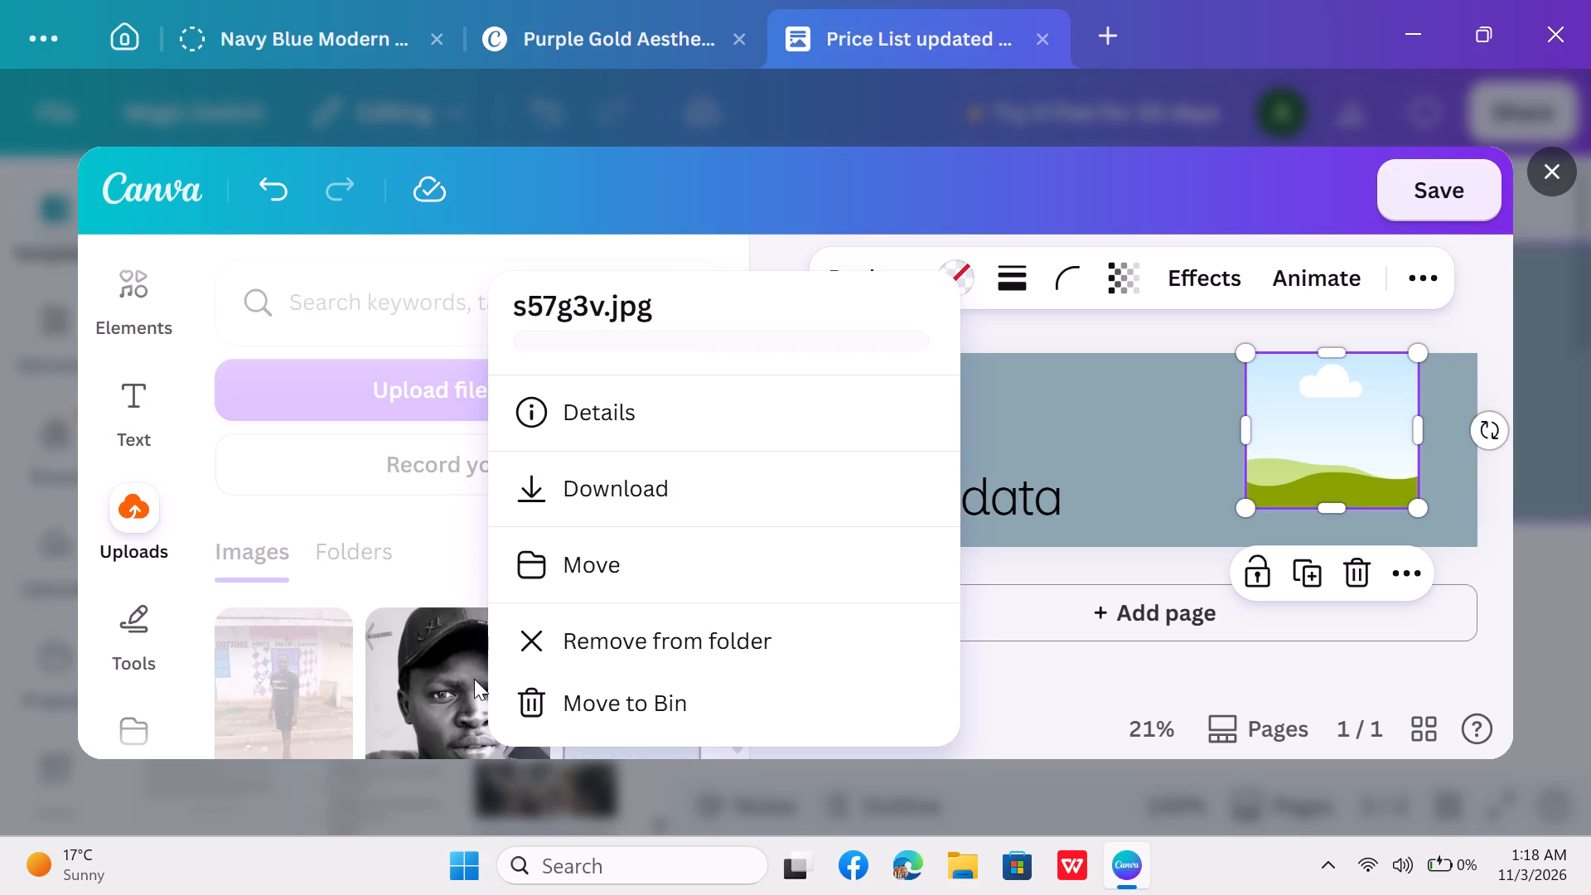
{"action": "left_click", "coordinate": [462, 686]}
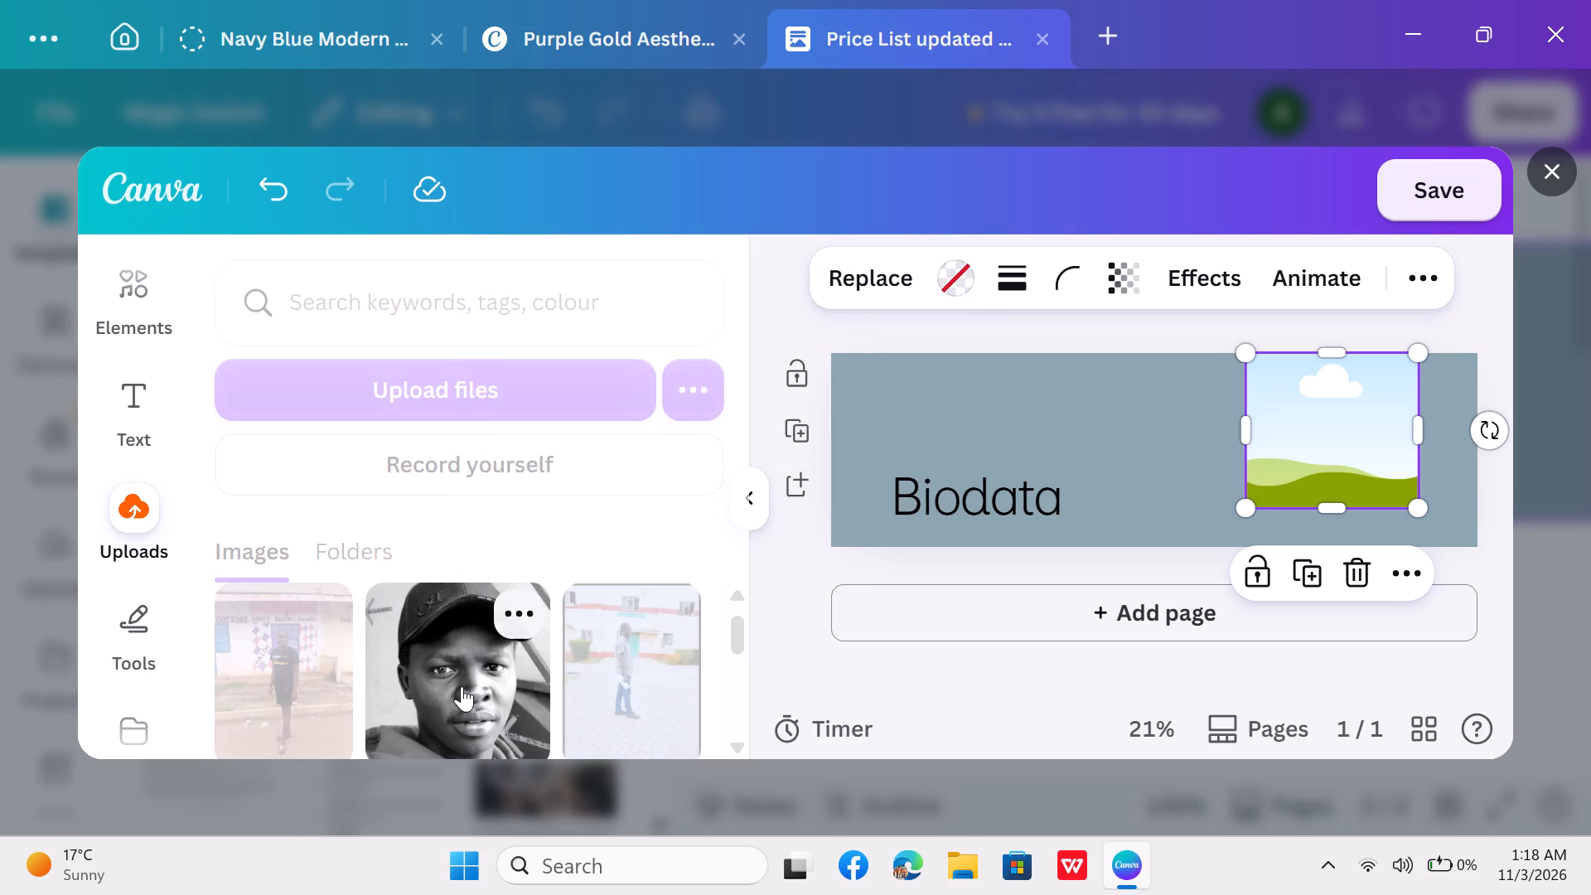
{"action": "left_click_drag", "start_coordinate": [462, 686], "coordinate": [595, 635]}
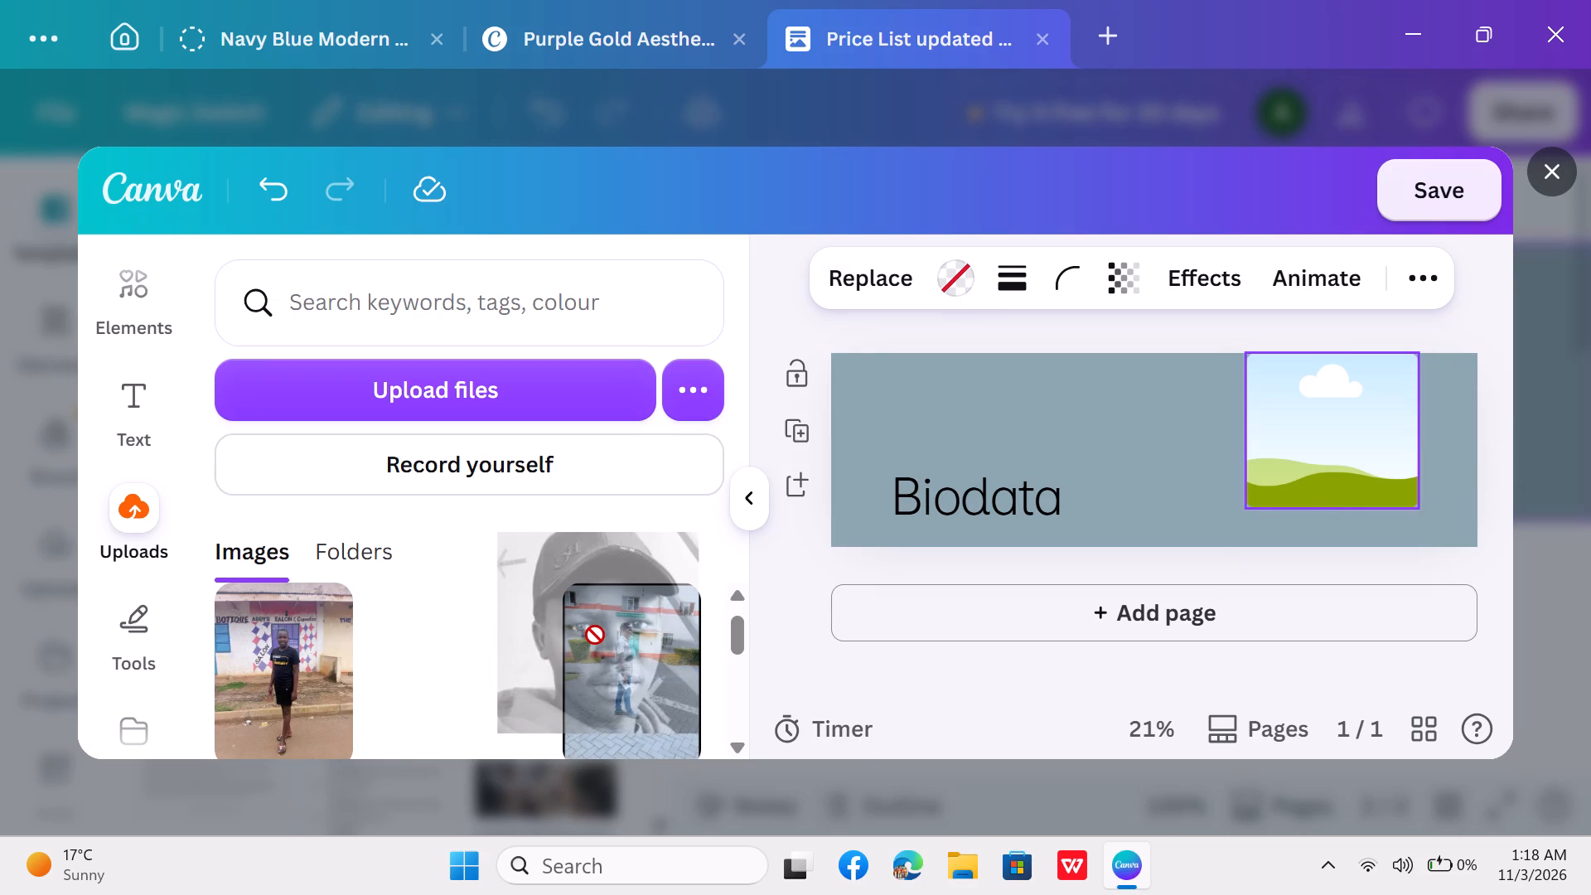
{"action": "left_click_drag", "start_coordinate": [595, 635], "coordinate": [604, 635]}
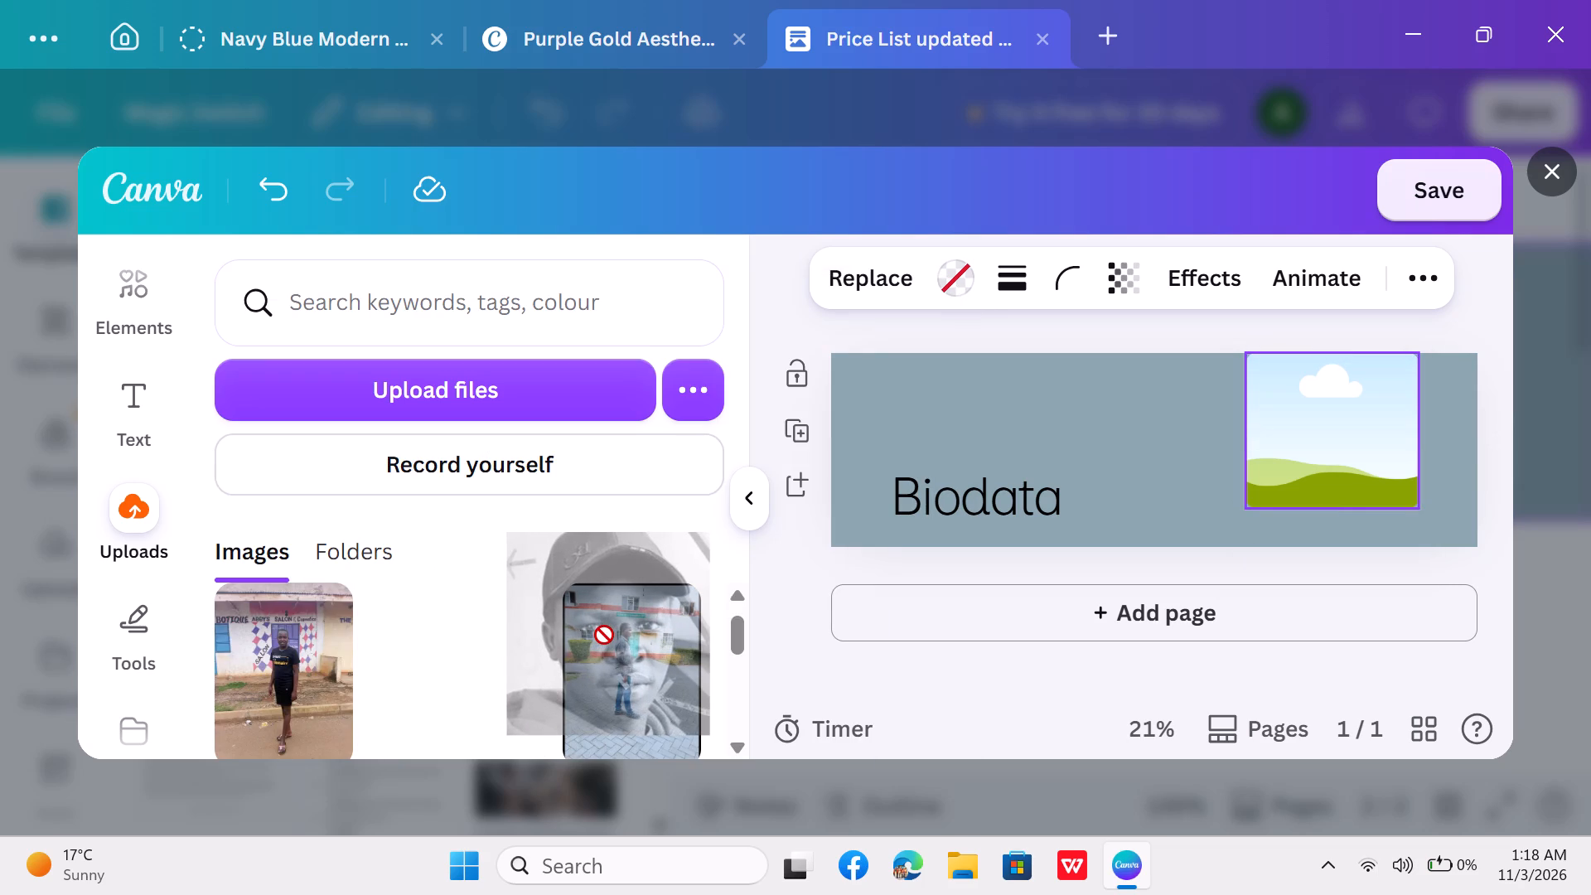
{"action": "left_click_drag", "start_coordinate": [604, 635], "coordinate": [449, 690]}
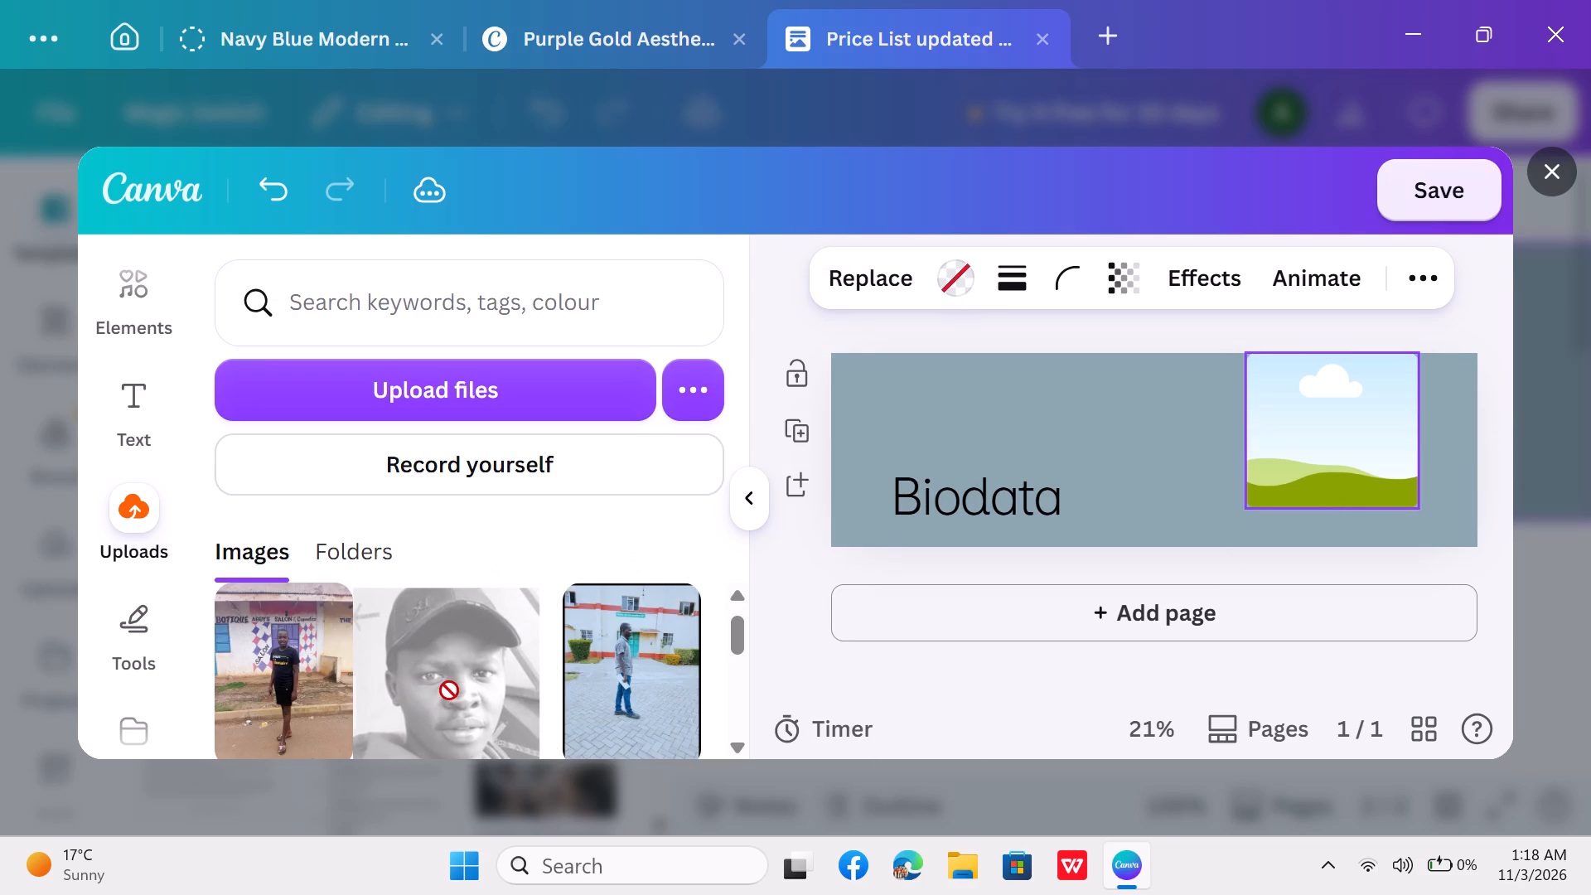
{"action": "left_click_drag", "start_coordinate": [449, 690], "coordinate": [667, 641]}
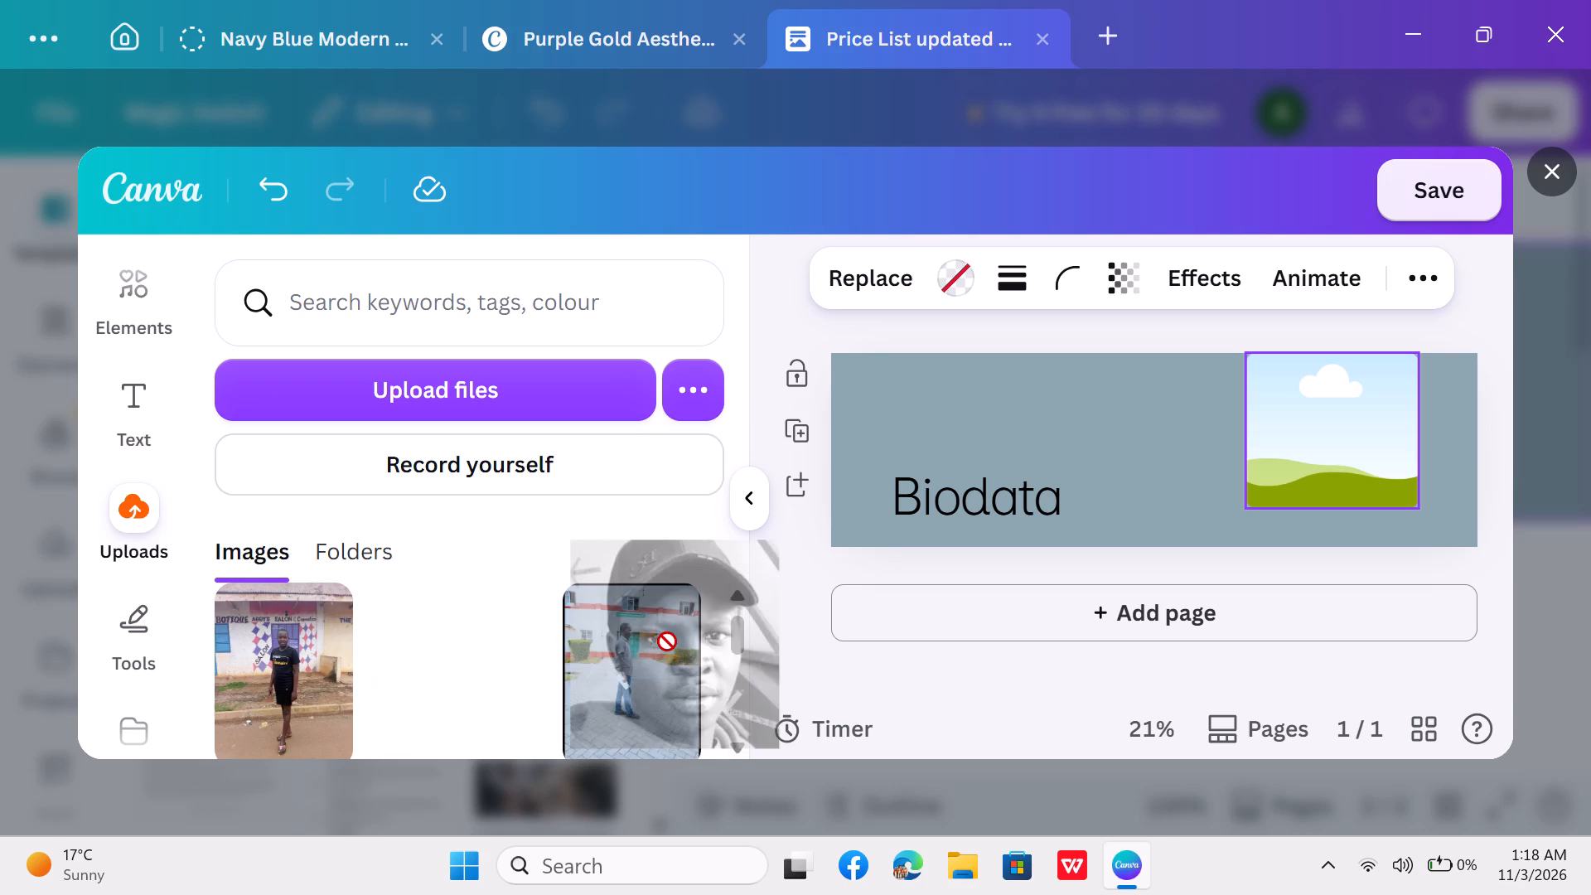
{"action": "left_click_drag", "start_coordinate": [667, 641], "coordinate": [882, 750]}
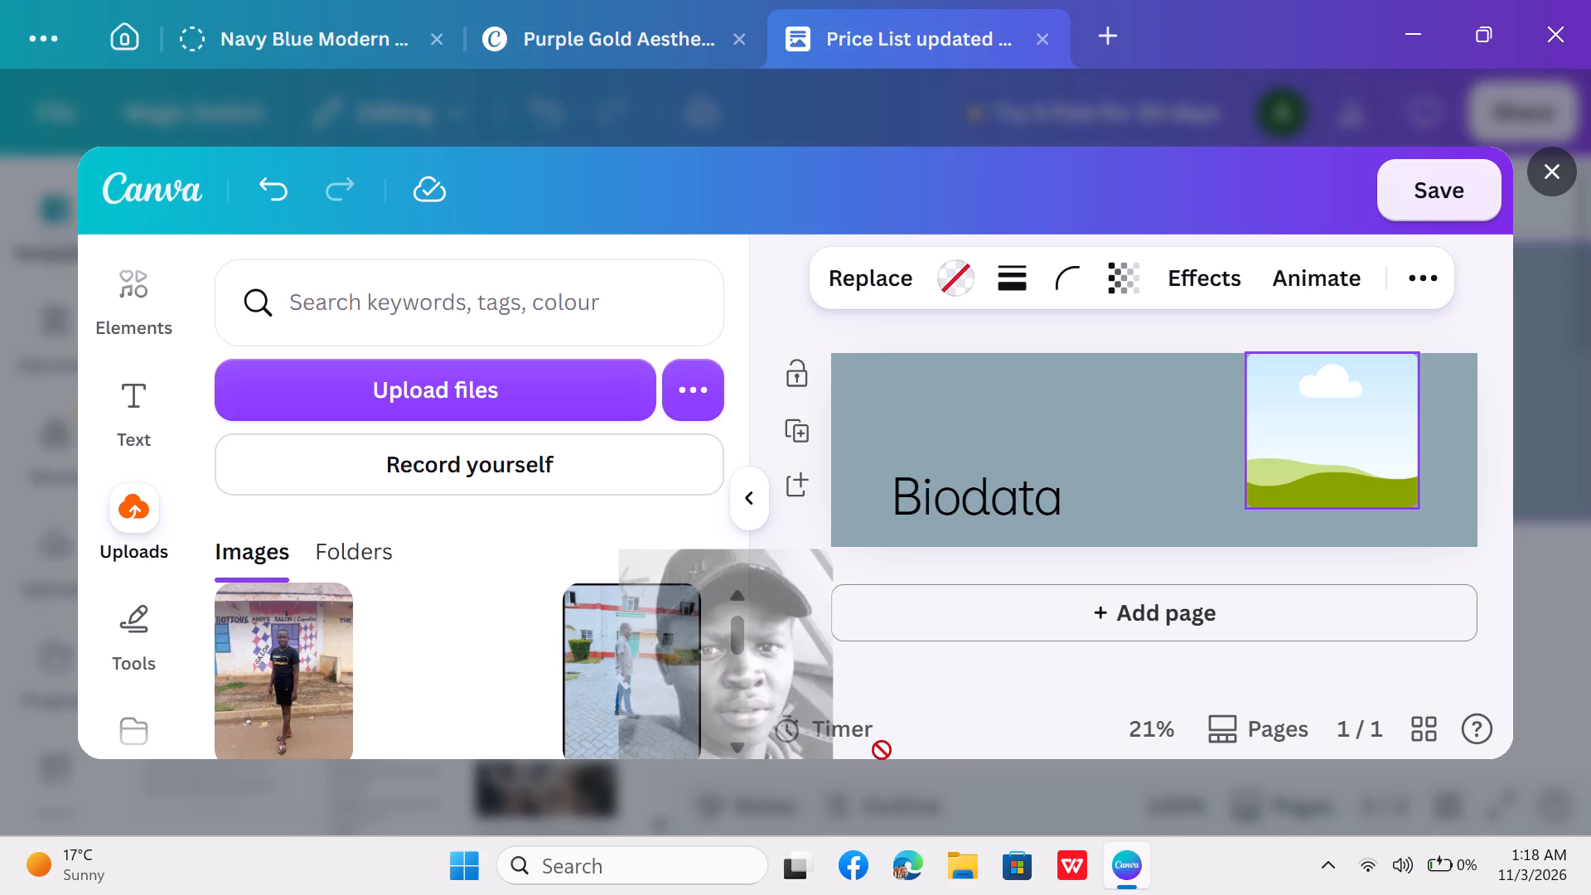
{"action": "left_click_drag", "start_coordinate": [882, 750], "coordinate": [1300, 859]}
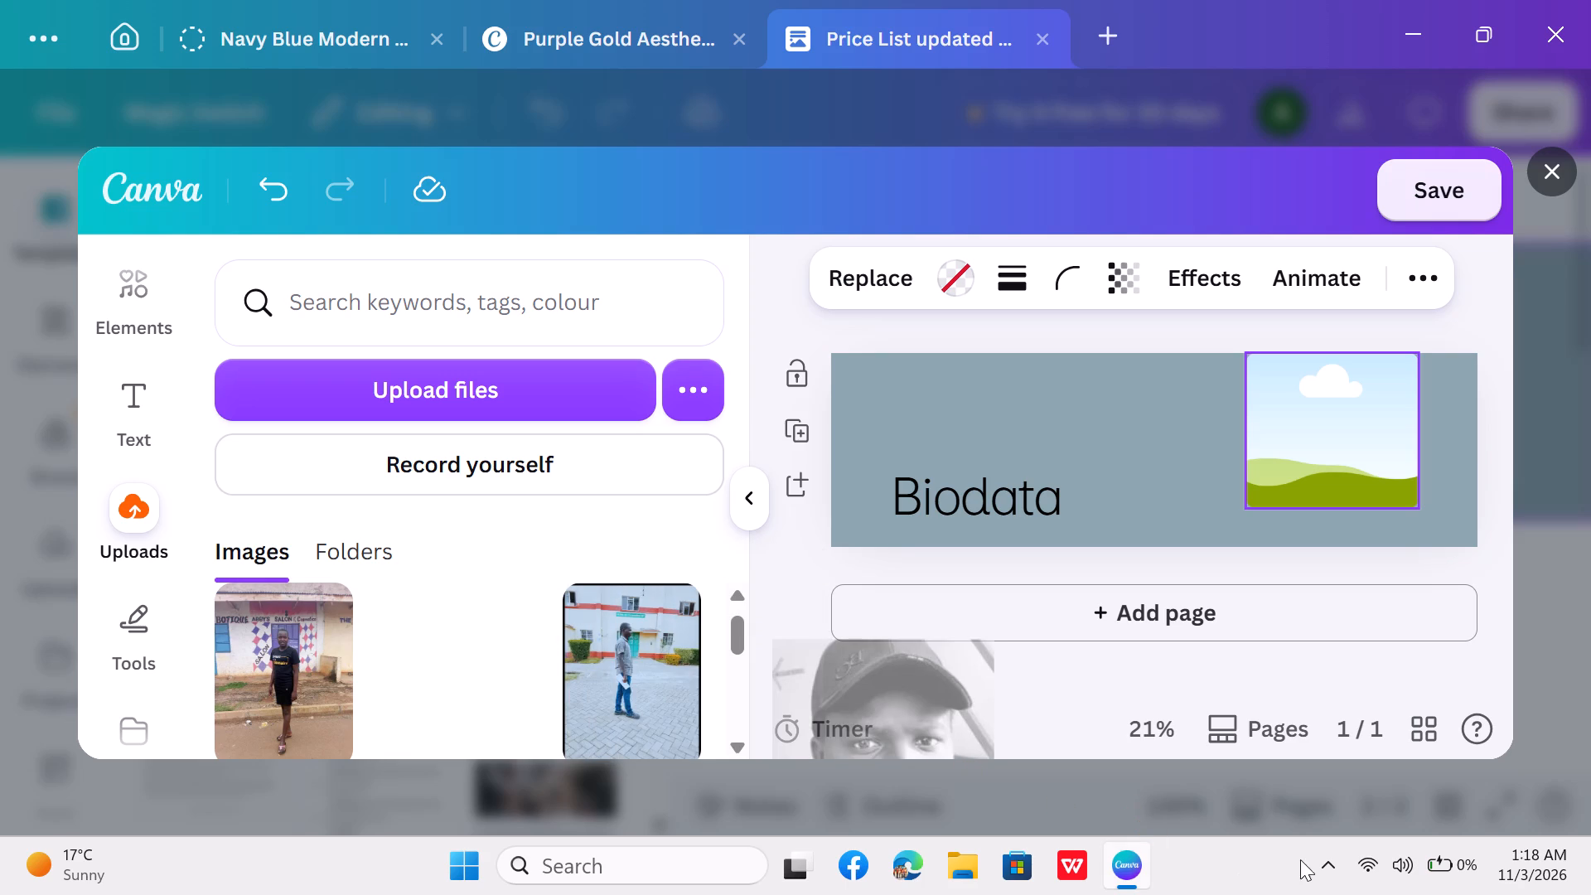
{"action": "left_click_drag", "start_coordinate": [1300, 859], "coordinate": [1352, 428]}
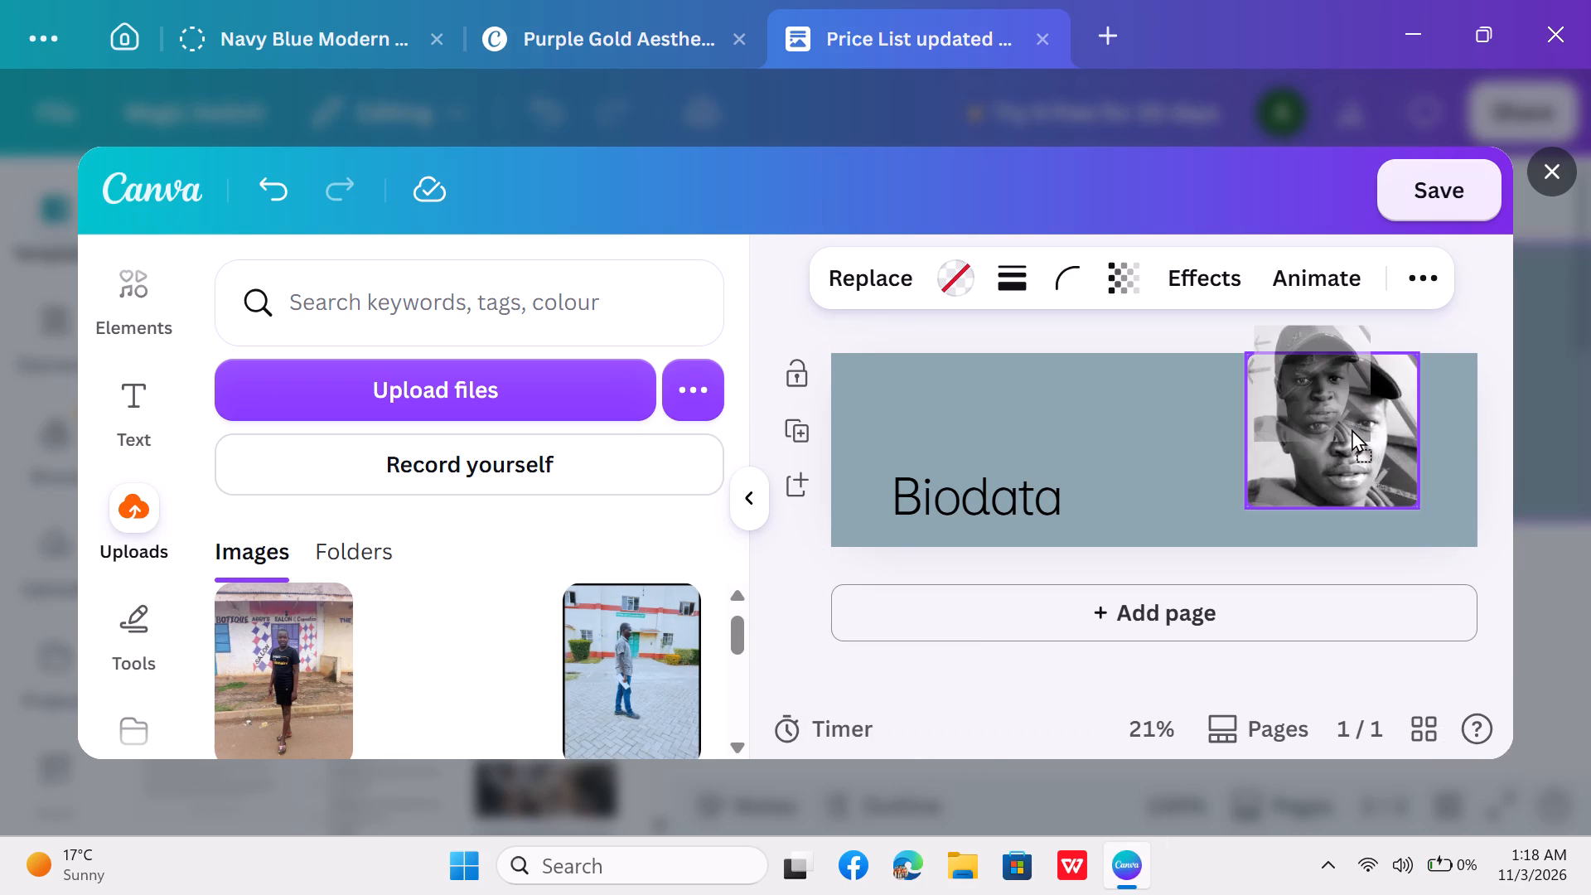
{"action": "left_click_drag", "start_coordinate": [1352, 428], "coordinate": [1371, 473]}
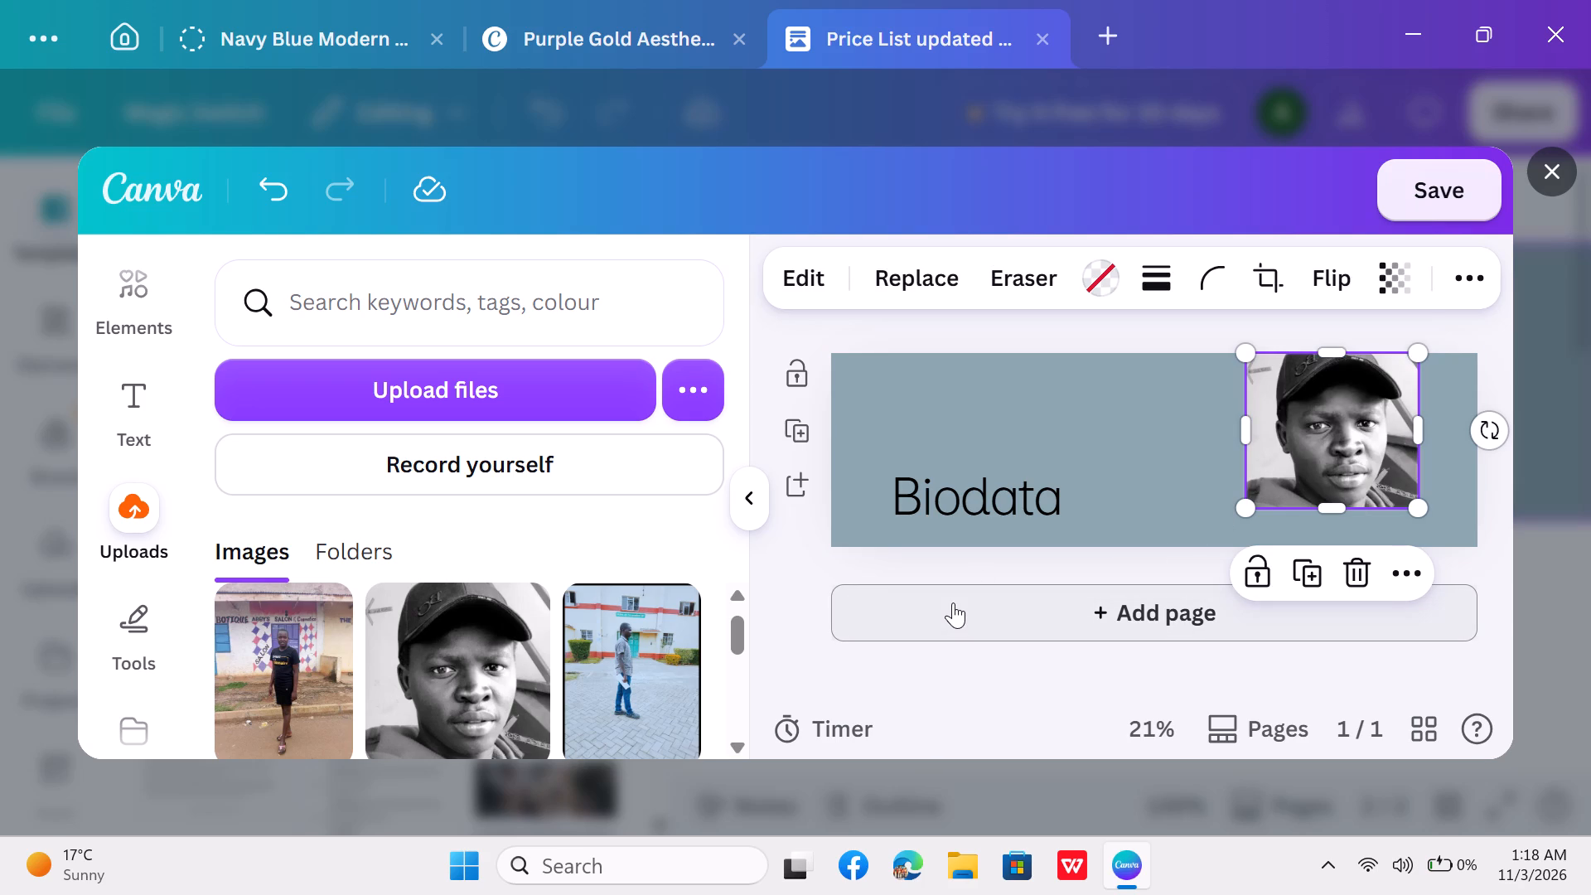
{"action": "left_click", "coordinate": [1045, 428]}
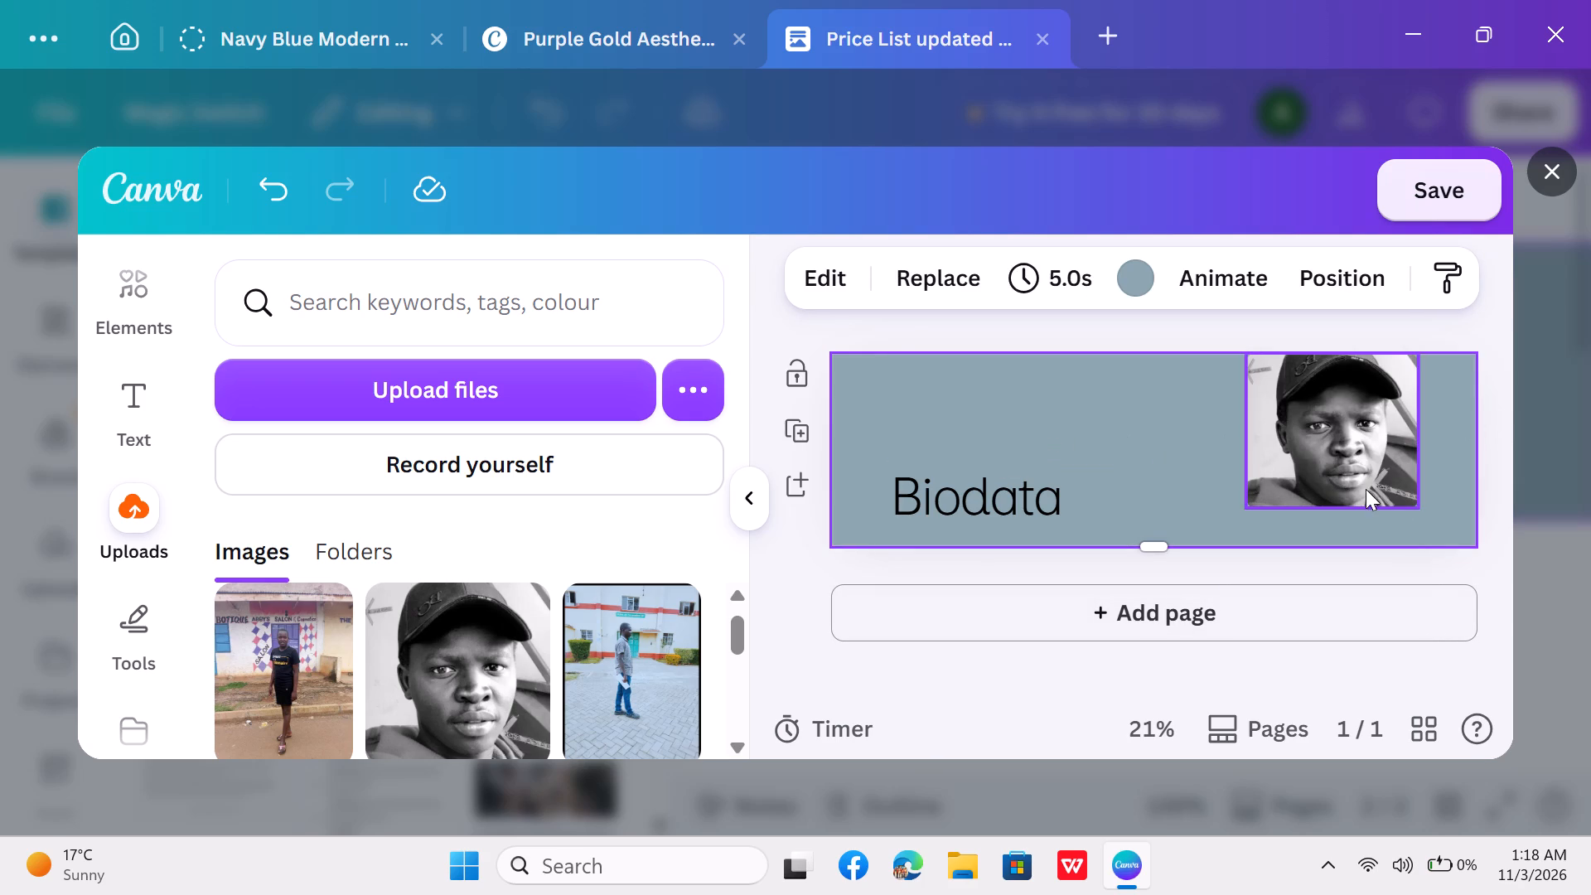
Move the framed portrait into the upper-right corner of the banner, flush with its top and right edges.
{"action": "left_click_drag", "start_coordinate": [1410, 499], "coordinate": [1431, 510]}
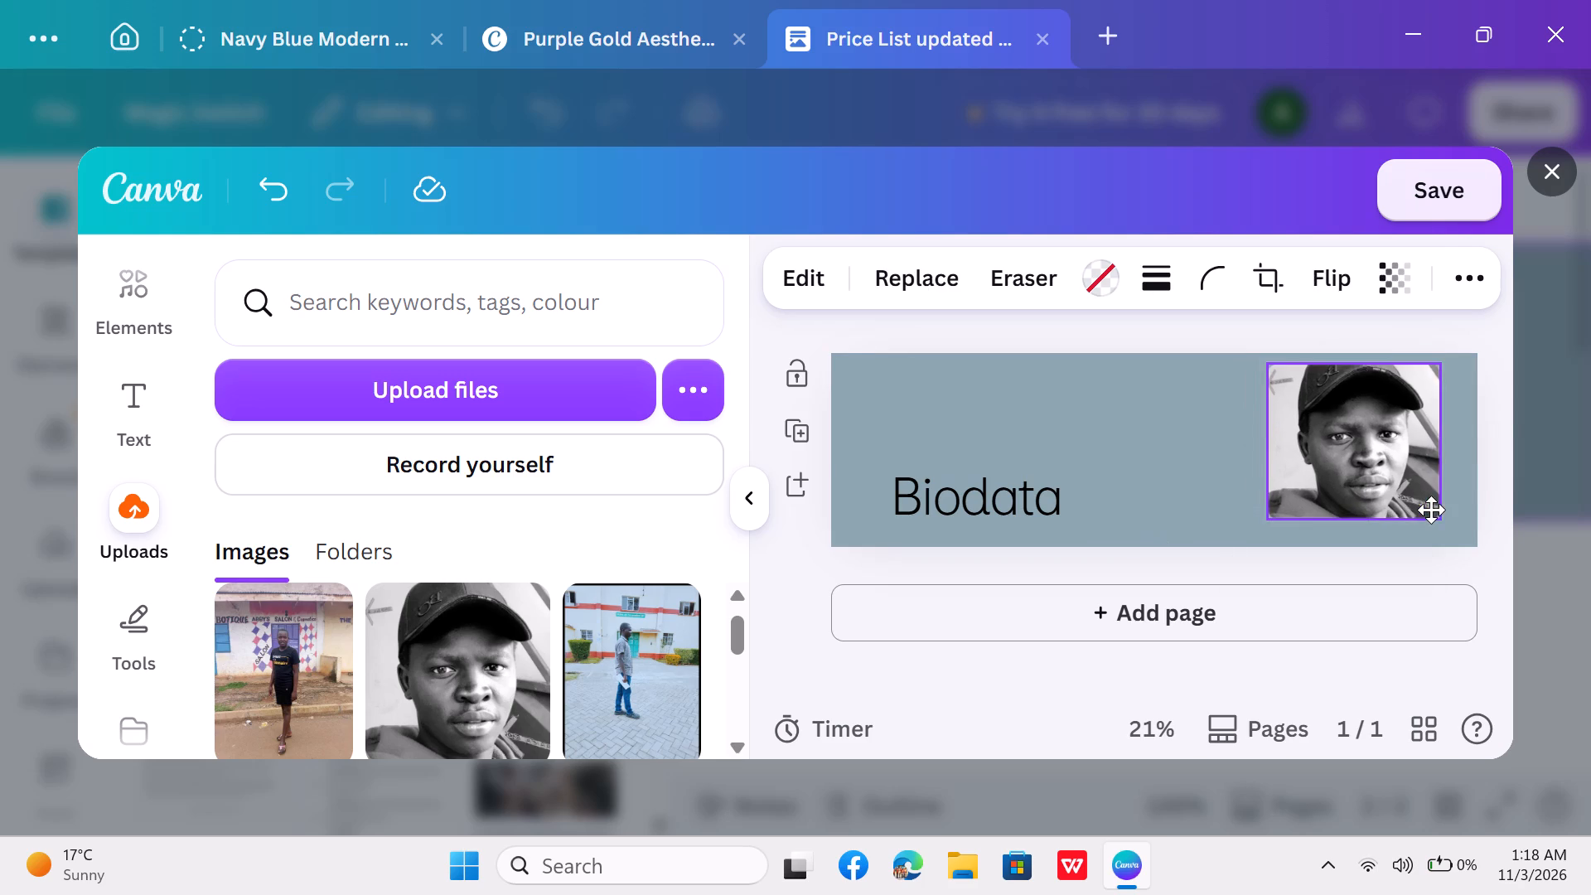
{"action": "left_click_drag", "start_coordinate": [1431, 510], "coordinate": [1471, 515]}
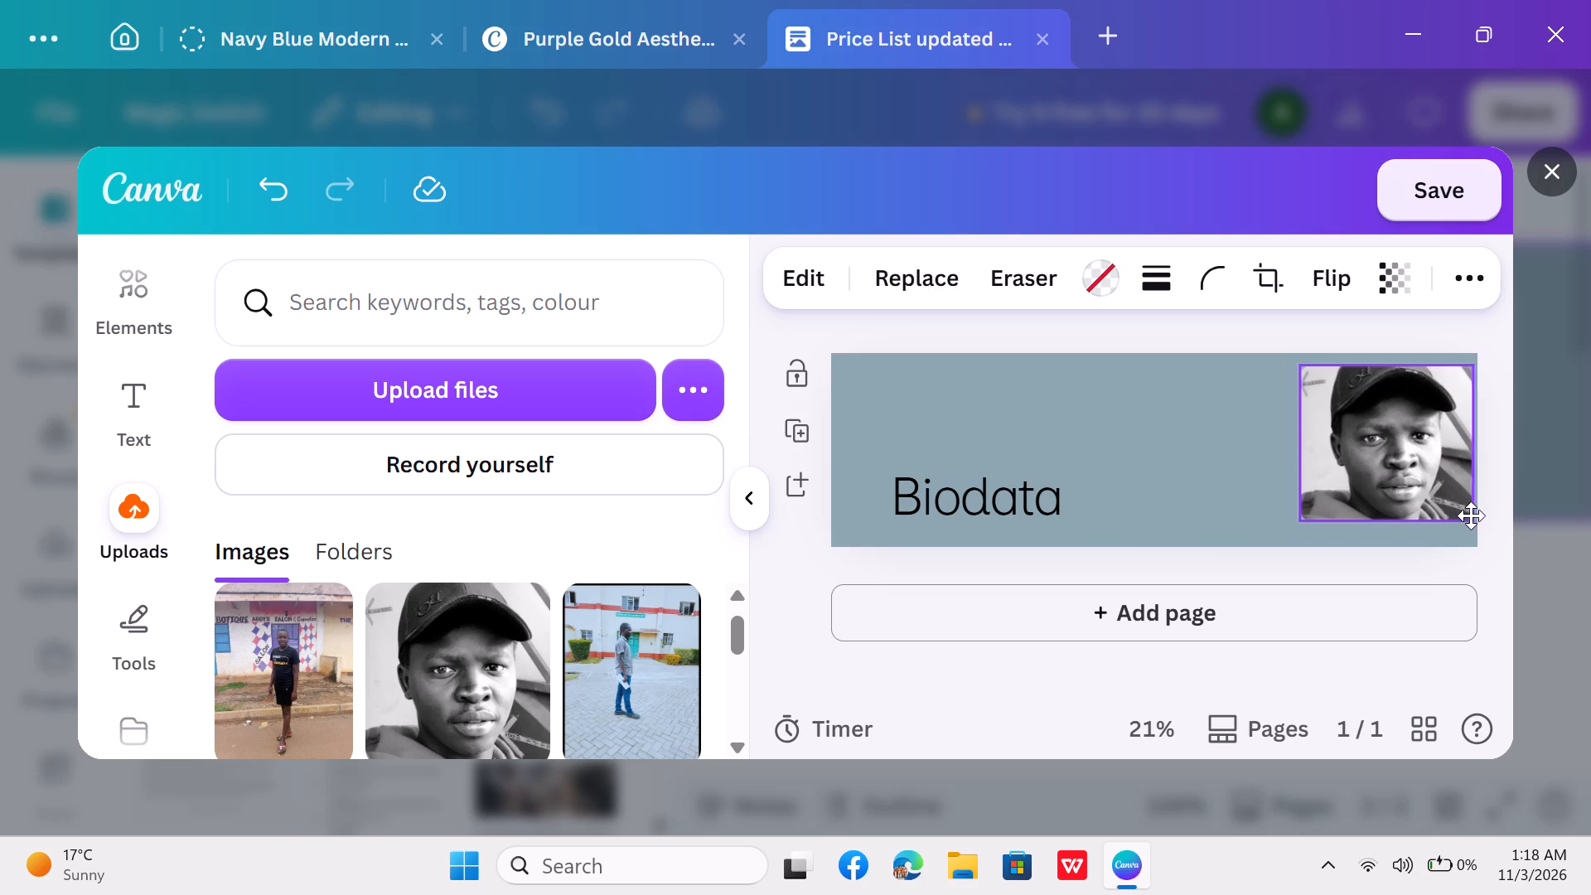
{"action": "left_click_drag", "start_coordinate": [1471, 515], "coordinate": [1464, 506]}
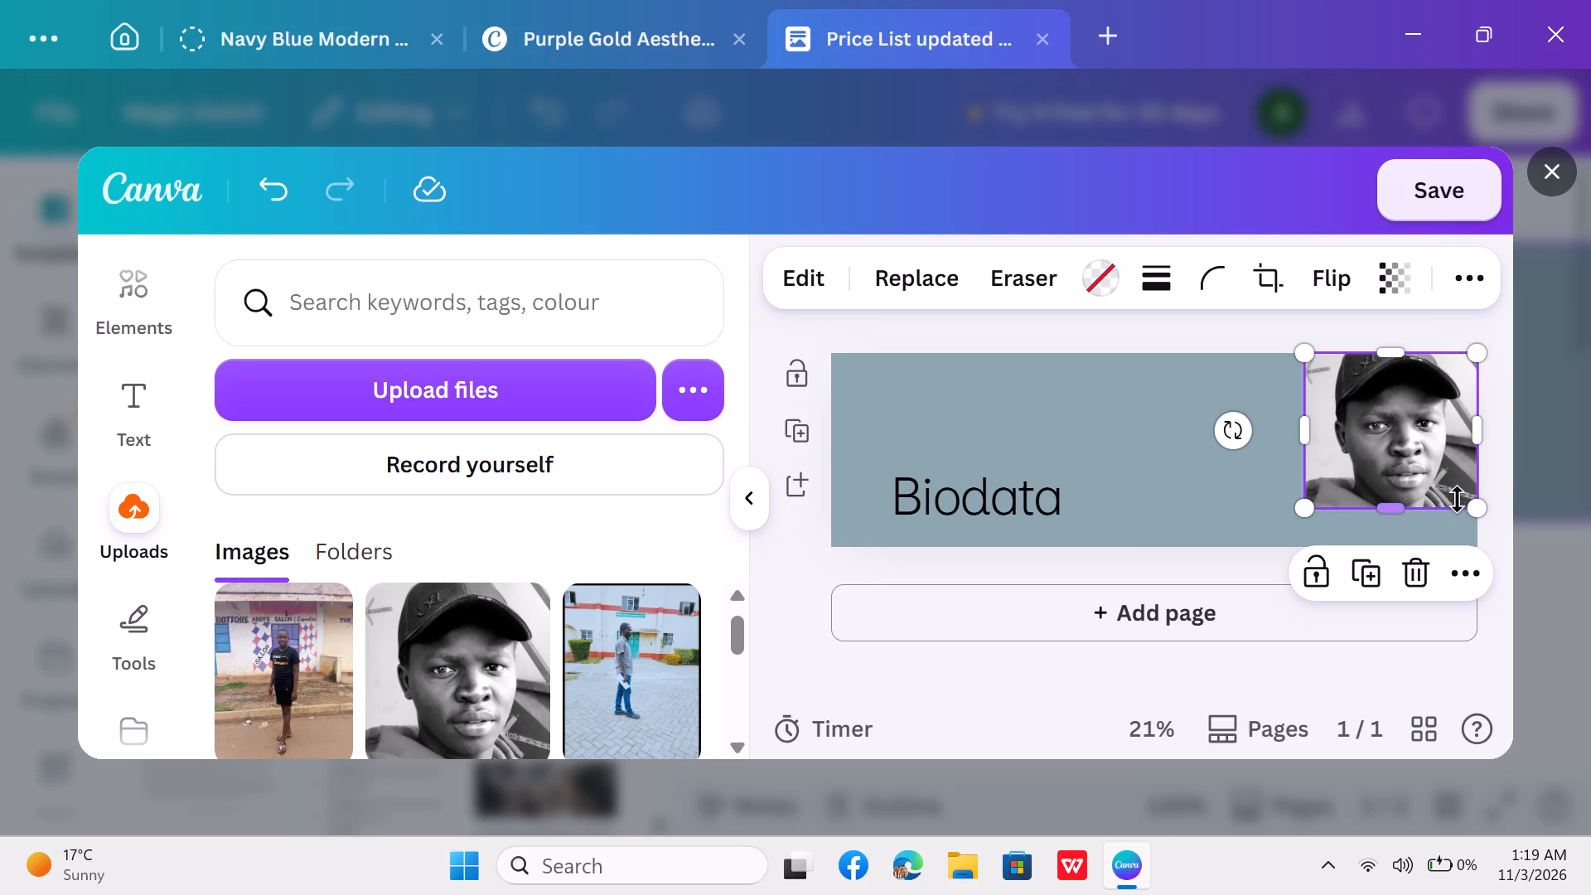
{"action": "left_click", "coordinate": [1221, 492]}
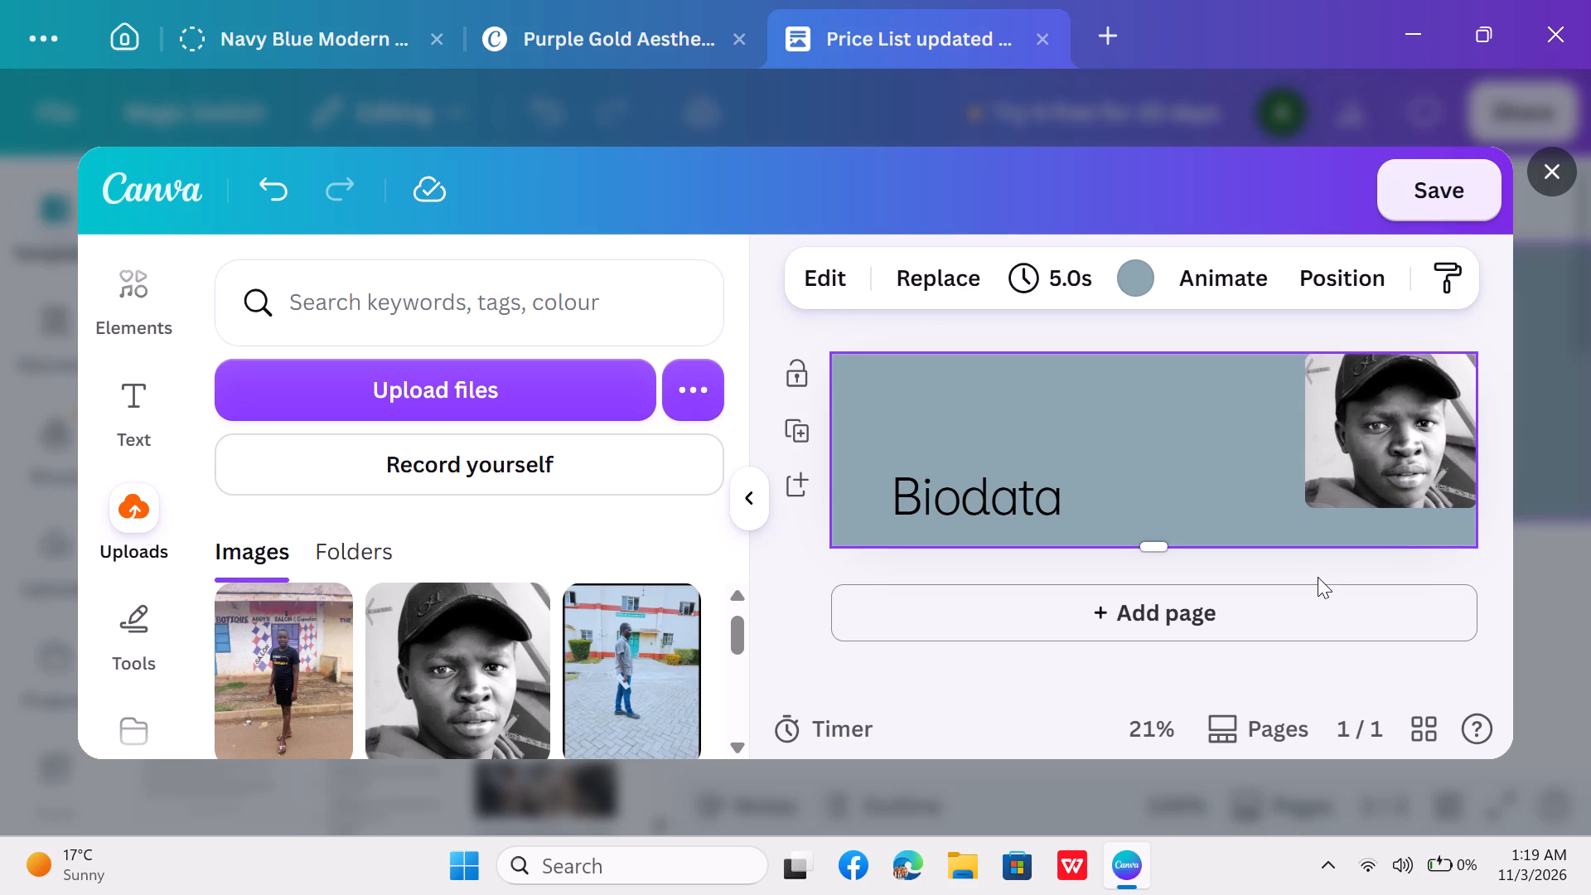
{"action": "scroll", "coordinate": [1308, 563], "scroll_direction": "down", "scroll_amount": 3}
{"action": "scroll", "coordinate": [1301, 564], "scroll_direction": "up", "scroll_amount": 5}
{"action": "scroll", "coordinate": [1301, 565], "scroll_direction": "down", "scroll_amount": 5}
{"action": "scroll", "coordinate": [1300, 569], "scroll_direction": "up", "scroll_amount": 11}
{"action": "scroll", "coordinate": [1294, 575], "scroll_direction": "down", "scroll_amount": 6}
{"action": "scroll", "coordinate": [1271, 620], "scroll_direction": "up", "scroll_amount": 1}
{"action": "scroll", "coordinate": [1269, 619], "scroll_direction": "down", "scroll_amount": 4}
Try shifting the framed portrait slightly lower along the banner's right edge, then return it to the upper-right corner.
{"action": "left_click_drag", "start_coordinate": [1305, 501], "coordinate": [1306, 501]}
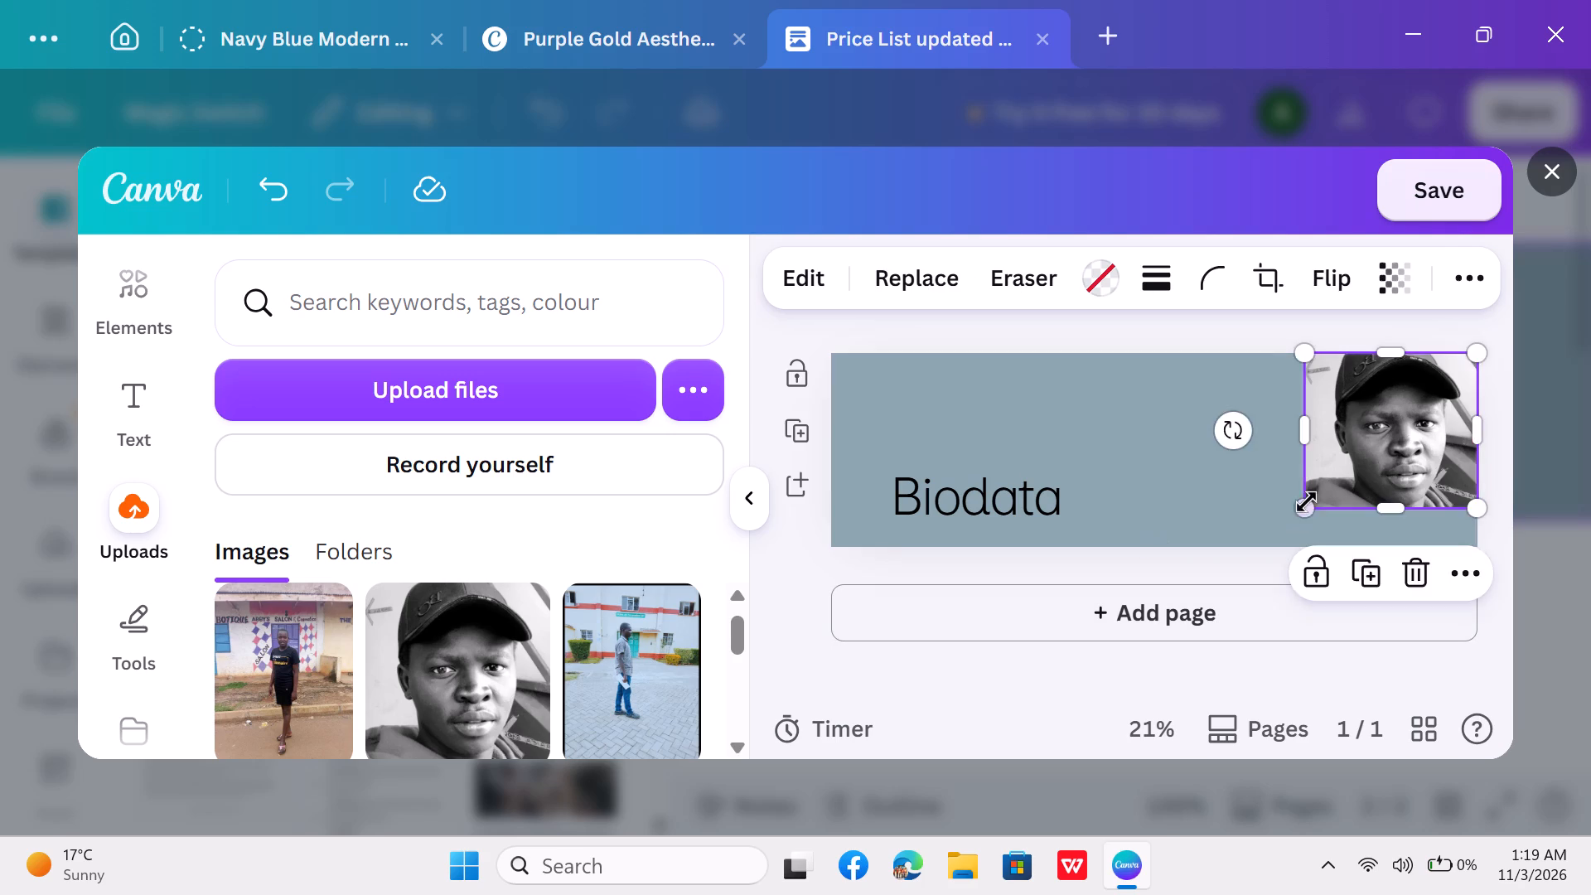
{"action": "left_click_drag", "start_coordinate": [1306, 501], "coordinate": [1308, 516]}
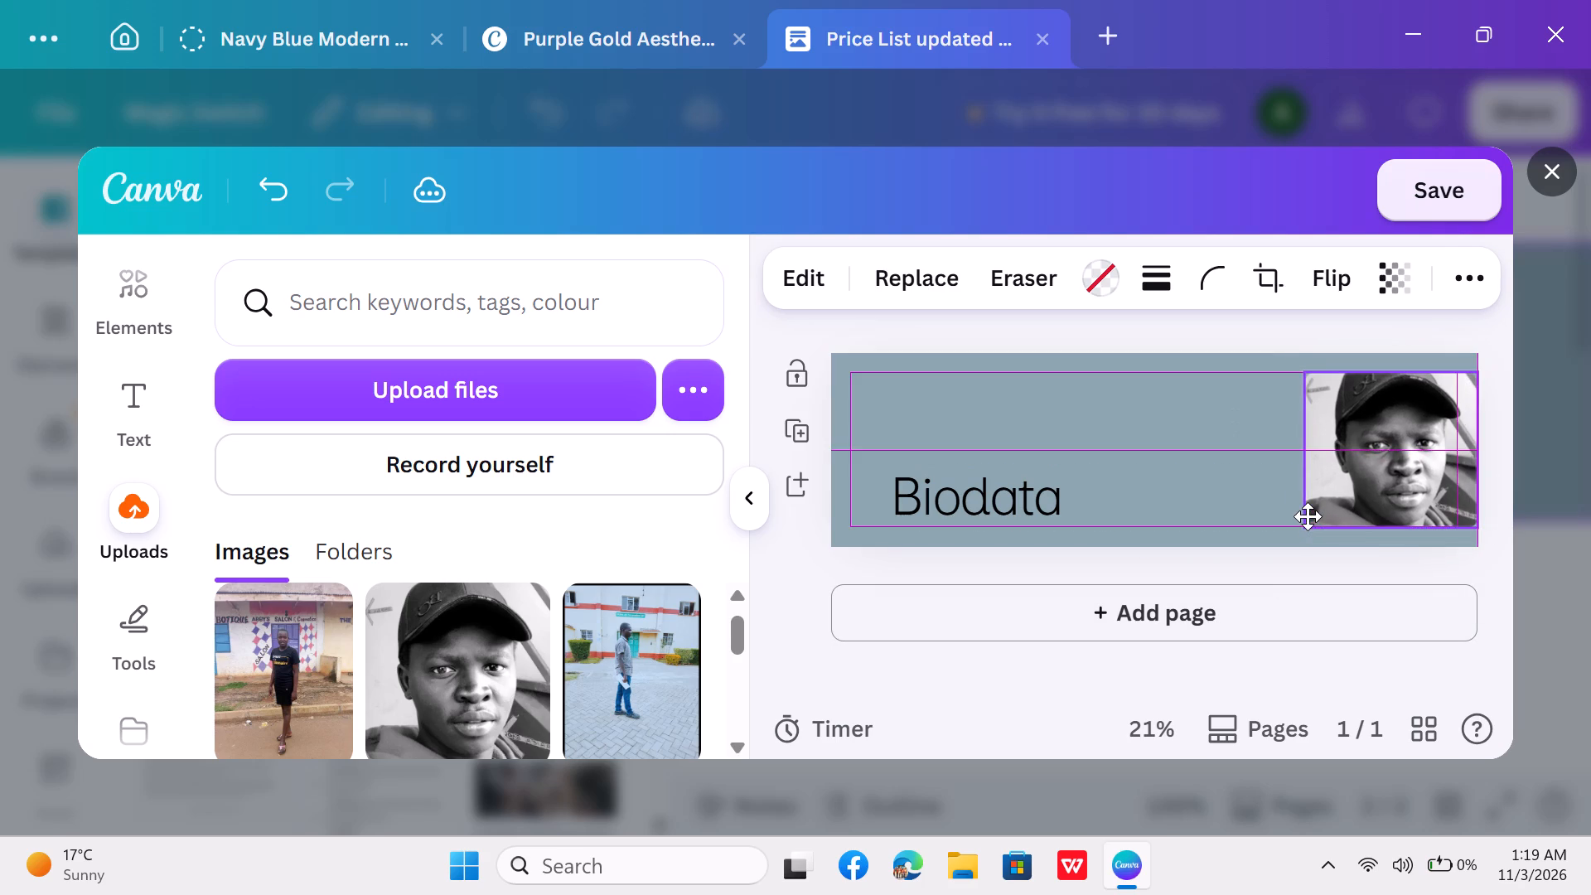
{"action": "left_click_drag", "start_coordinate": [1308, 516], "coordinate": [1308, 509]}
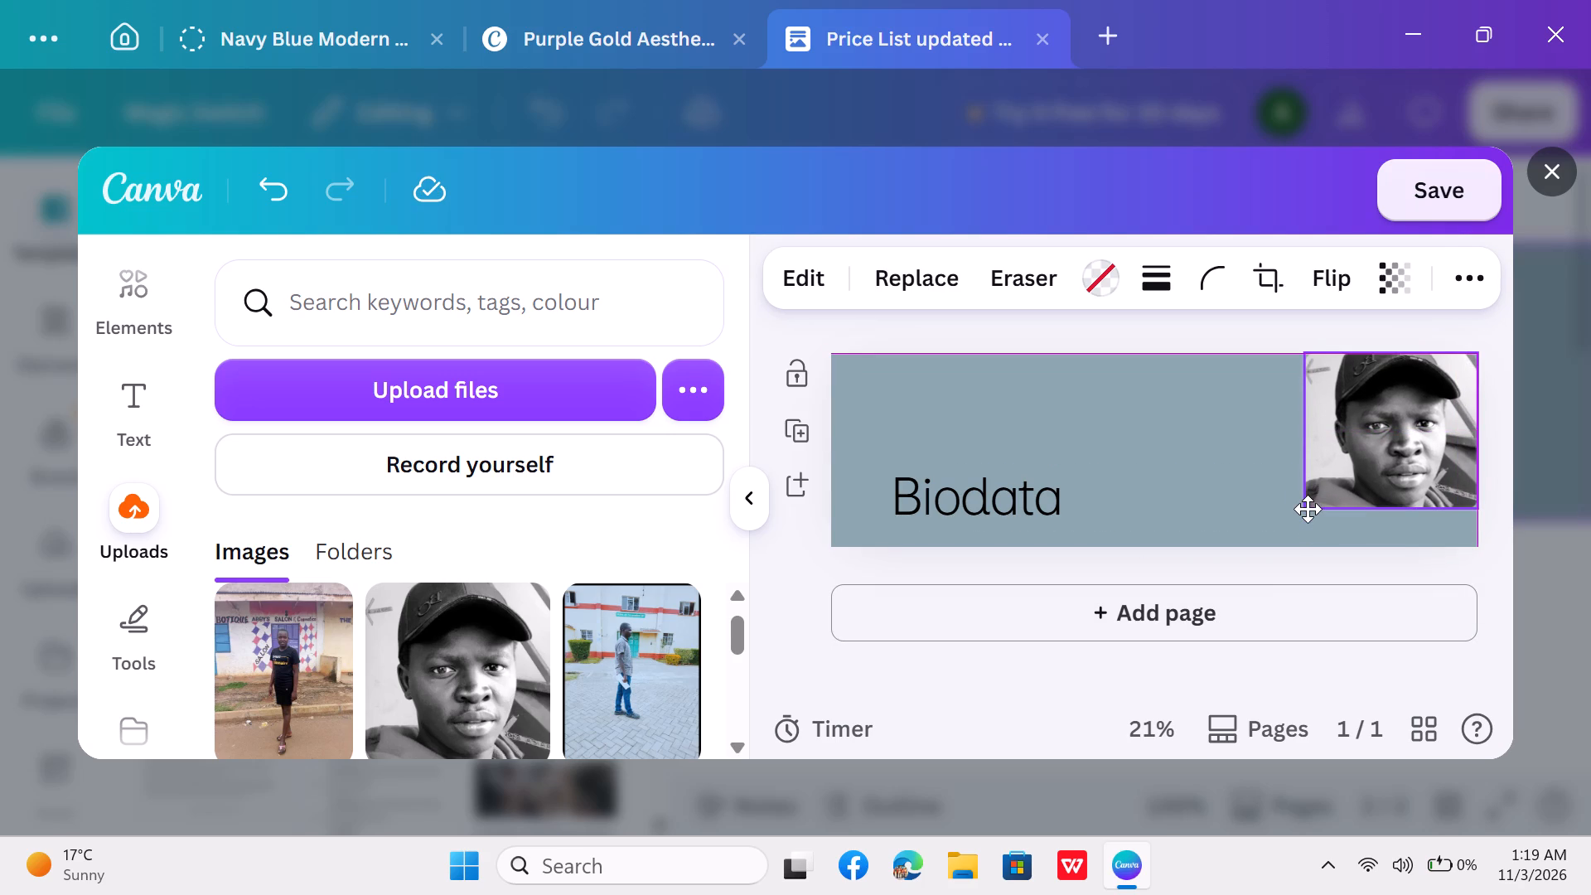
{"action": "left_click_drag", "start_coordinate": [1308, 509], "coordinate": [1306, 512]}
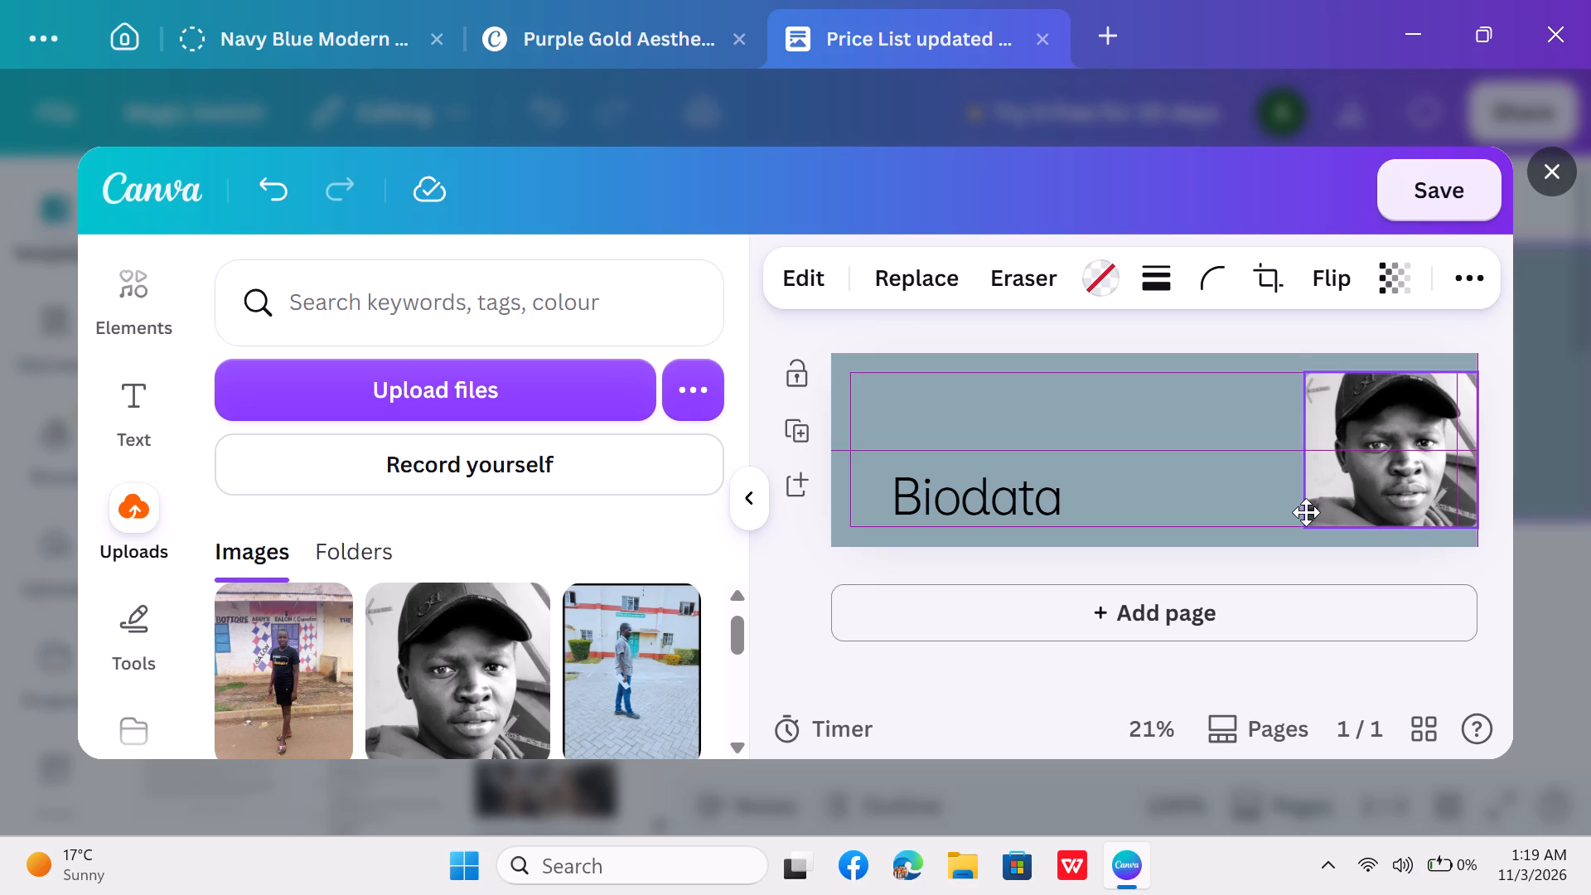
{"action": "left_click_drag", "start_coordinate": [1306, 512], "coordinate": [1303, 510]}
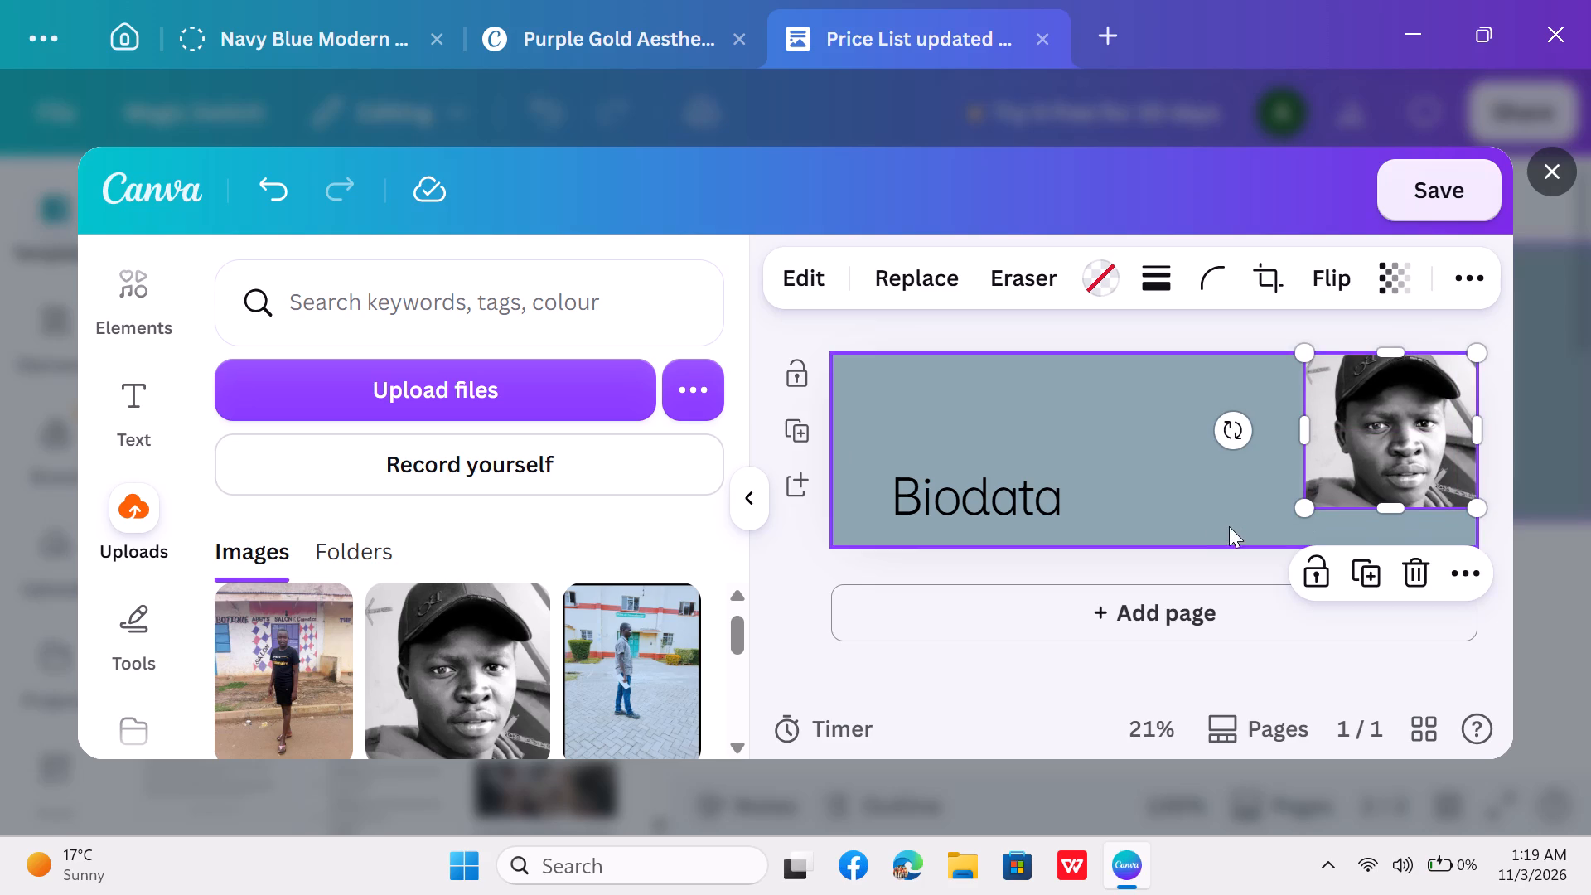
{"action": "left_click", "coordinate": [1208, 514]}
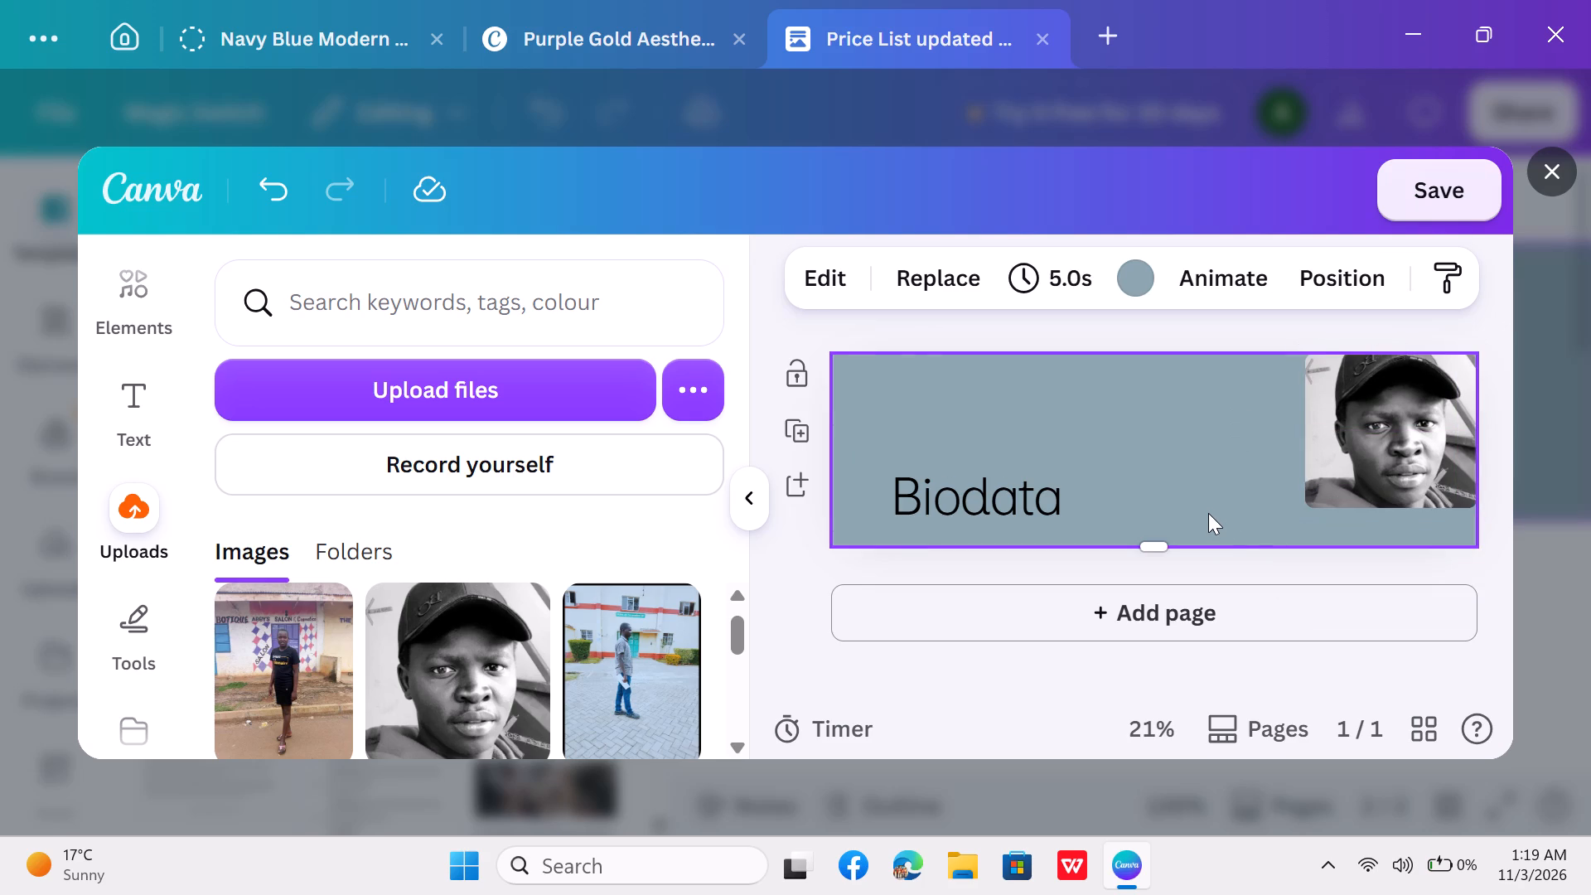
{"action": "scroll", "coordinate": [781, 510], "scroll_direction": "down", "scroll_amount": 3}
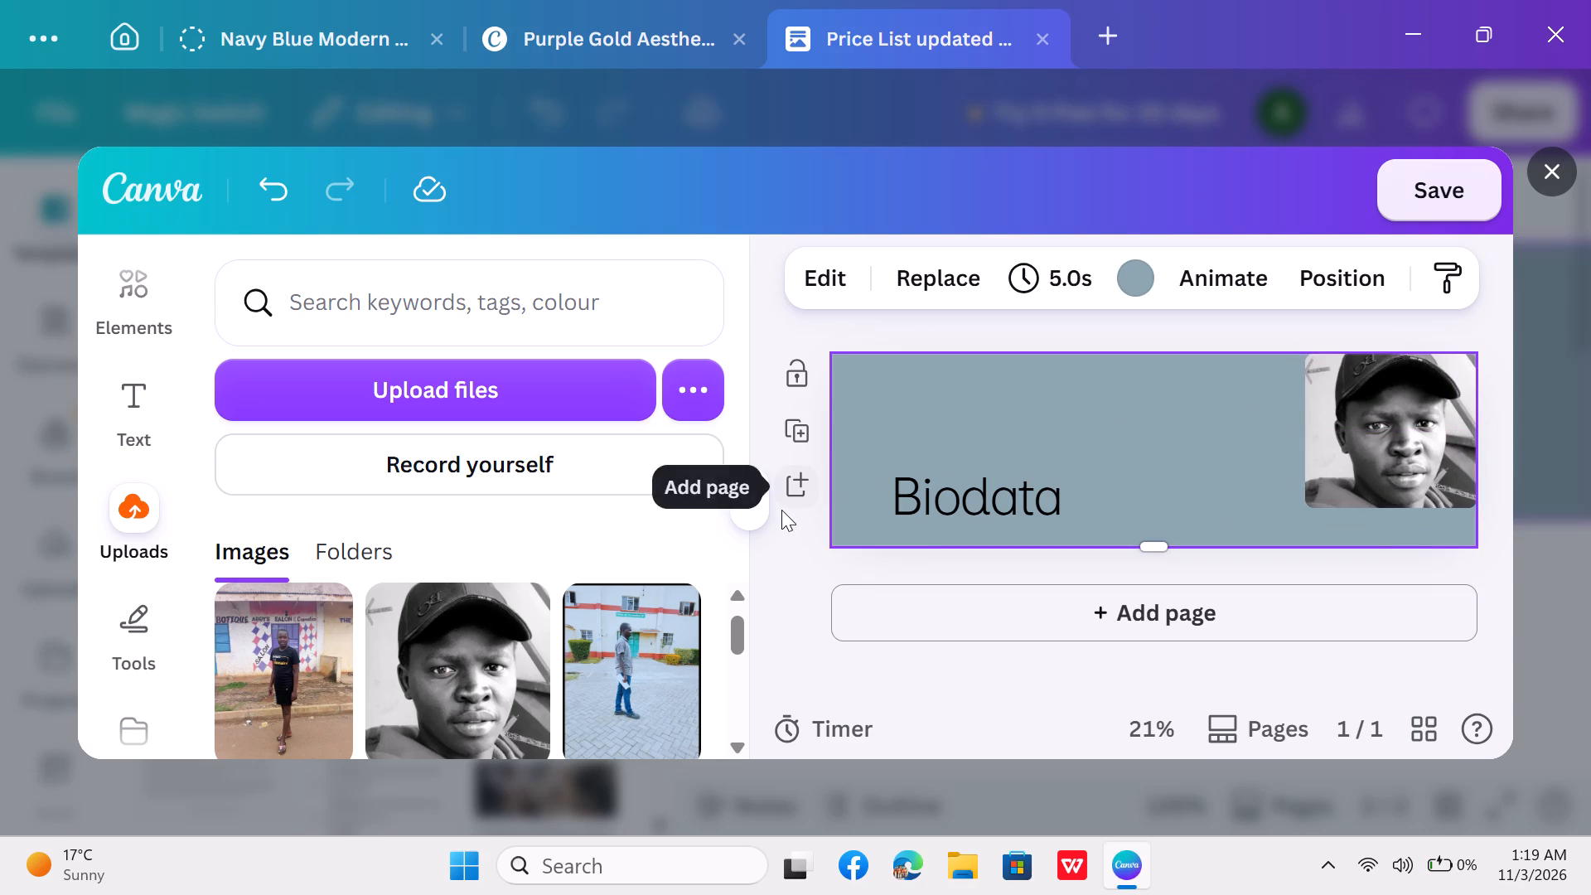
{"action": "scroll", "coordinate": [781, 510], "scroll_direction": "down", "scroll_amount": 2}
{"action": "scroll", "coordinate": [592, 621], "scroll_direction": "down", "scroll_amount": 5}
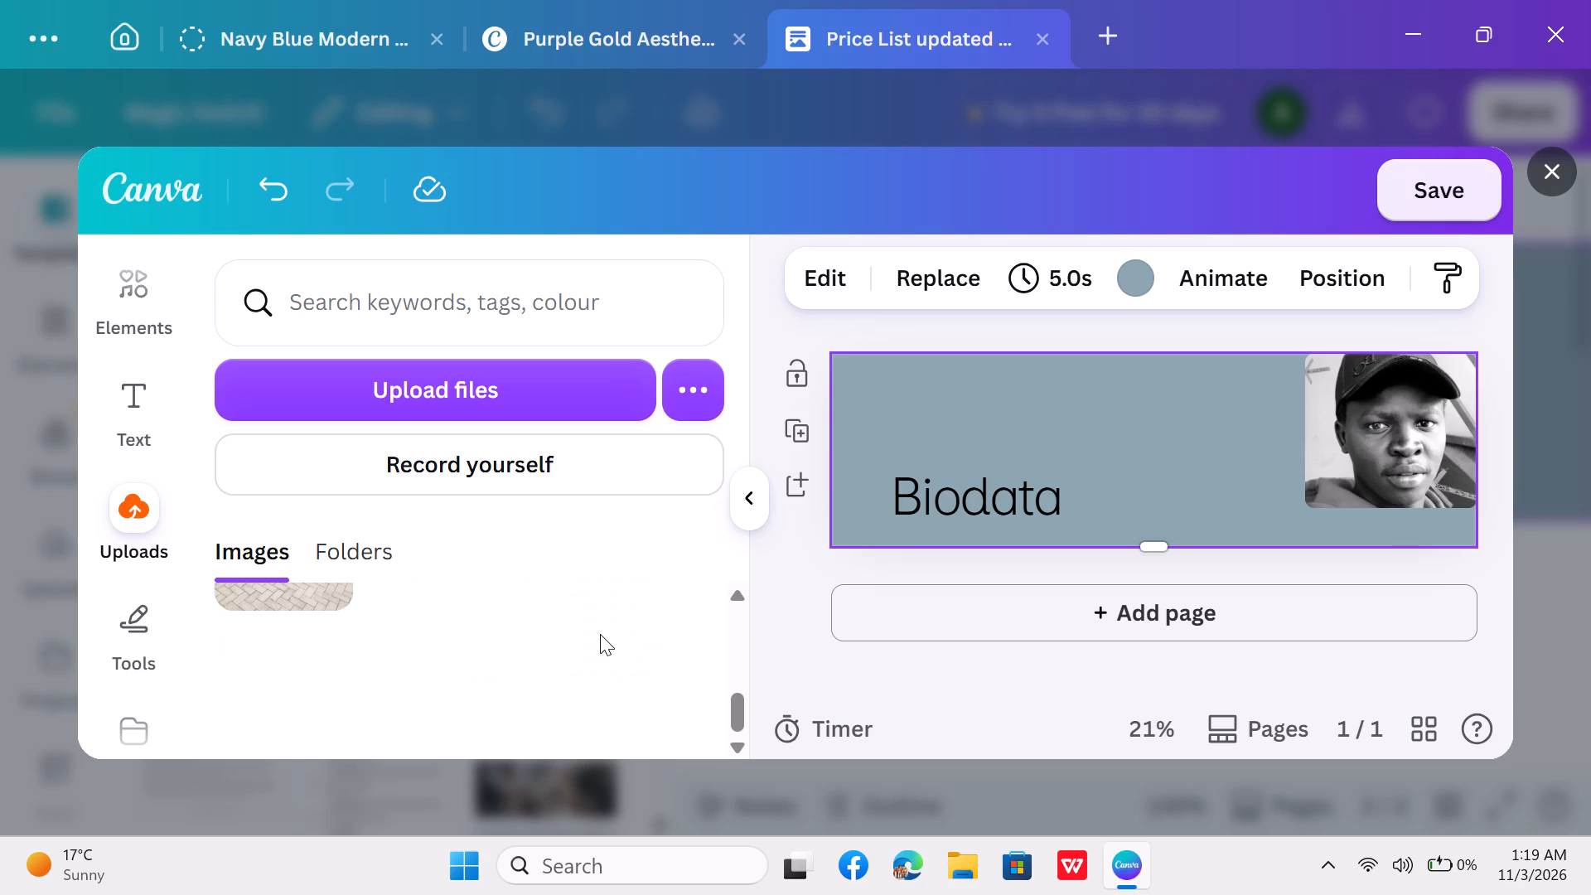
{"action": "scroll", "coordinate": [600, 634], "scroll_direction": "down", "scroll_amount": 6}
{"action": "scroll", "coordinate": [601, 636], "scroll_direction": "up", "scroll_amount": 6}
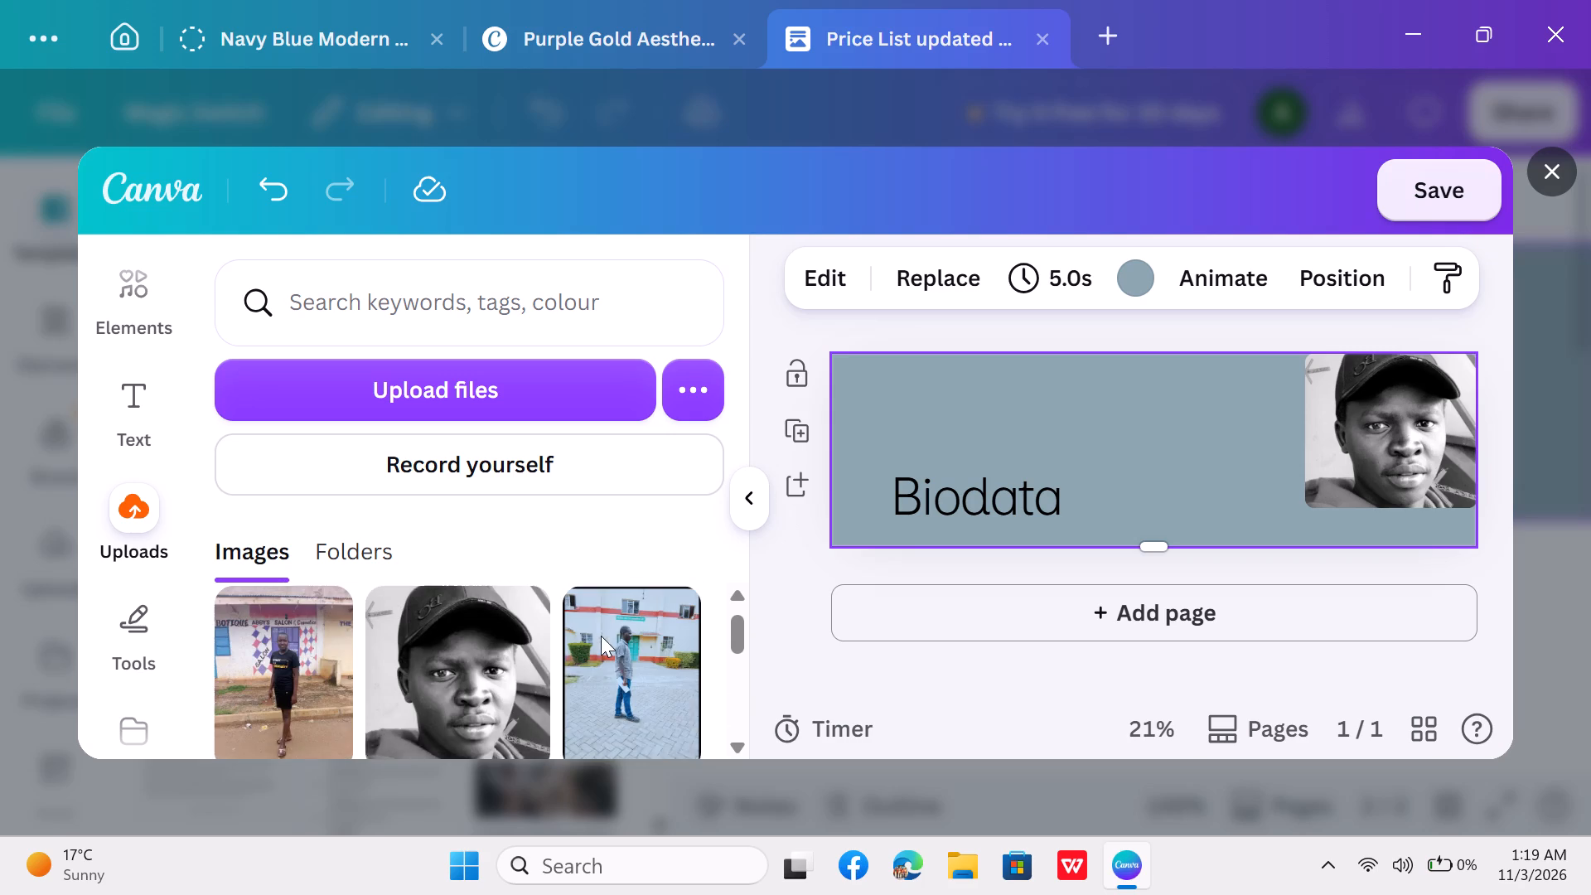